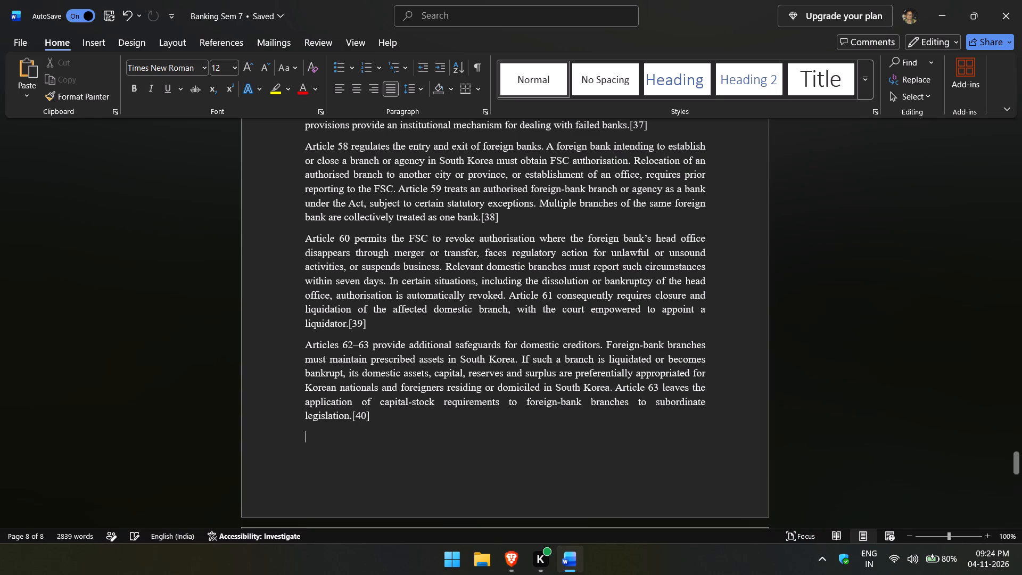
{"action": "key", "text": "Return"}
{"action": "key", "text": "ctrl+v"}
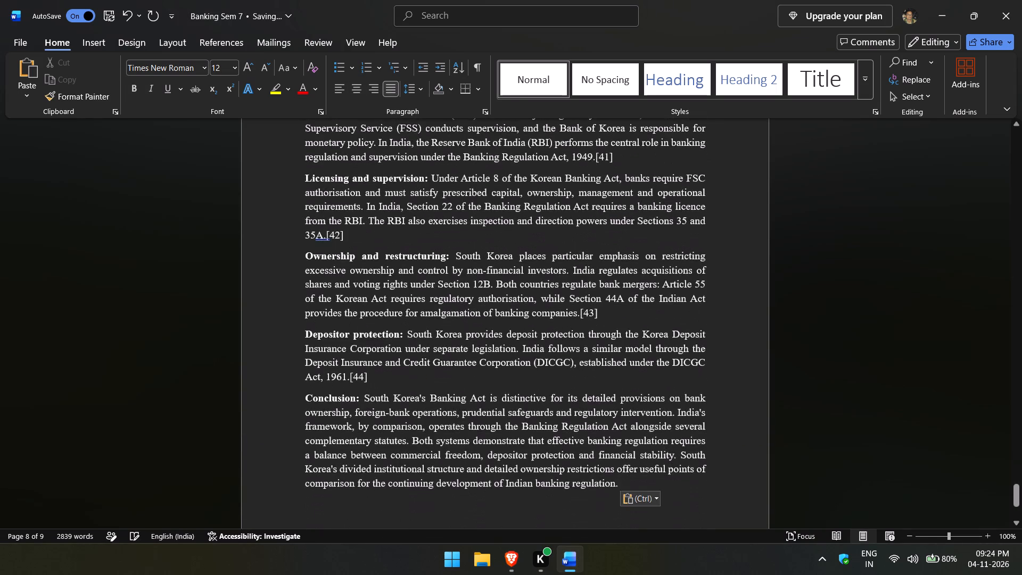
Delete the introduction's closing paragraph beginning "This project examines the principal provisions of South Korea's Banking Act".
{"action": "scroll", "coordinate": [422, 429], "scroll_direction": "down", "scroll_amount": 7}
{"action": "scroll", "coordinate": [422, 429], "scroll_direction": "up", "scroll_amount": 6}
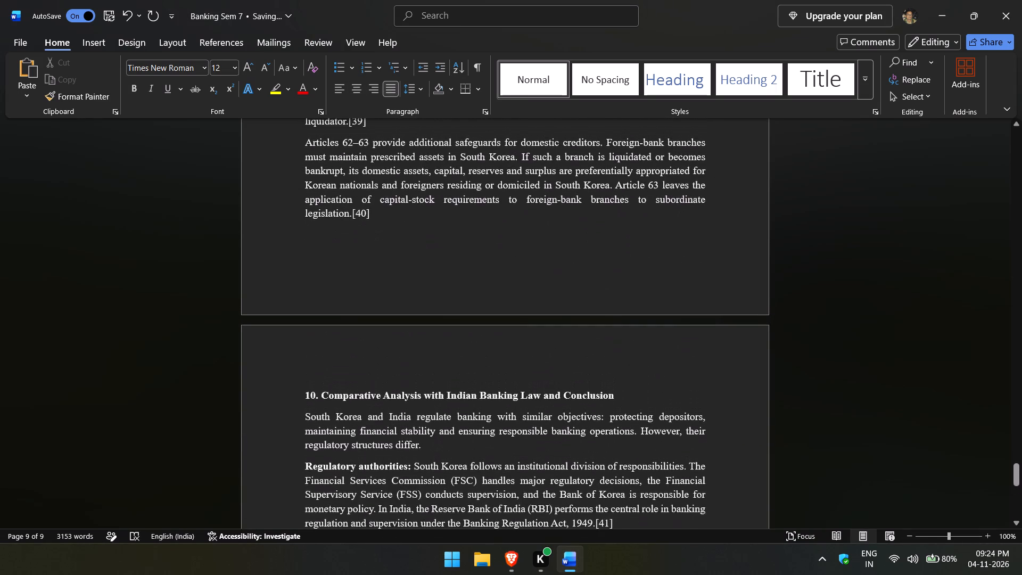
{"action": "scroll", "coordinate": [367, 396], "scroll_direction": "up", "scroll_amount": 18}
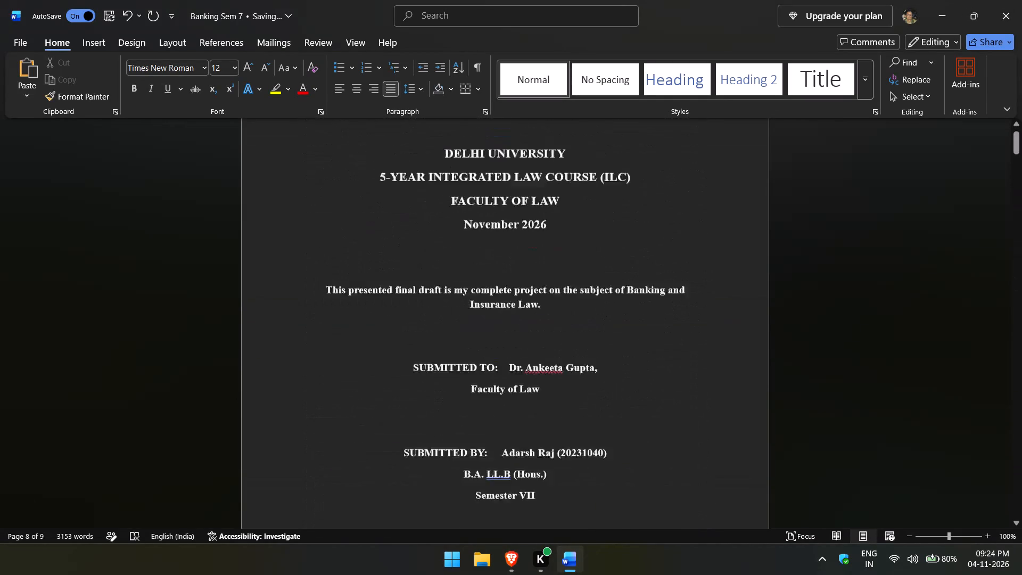
{"action": "scroll", "coordinate": [363, 430], "scroll_direction": "up", "scroll_amount": 2}
{"action": "scroll", "coordinate": [457, 421], "scroll_direction": "down", "scroll_amount": 6}
{"action": "left_click", "coordinate": [444, 367]}
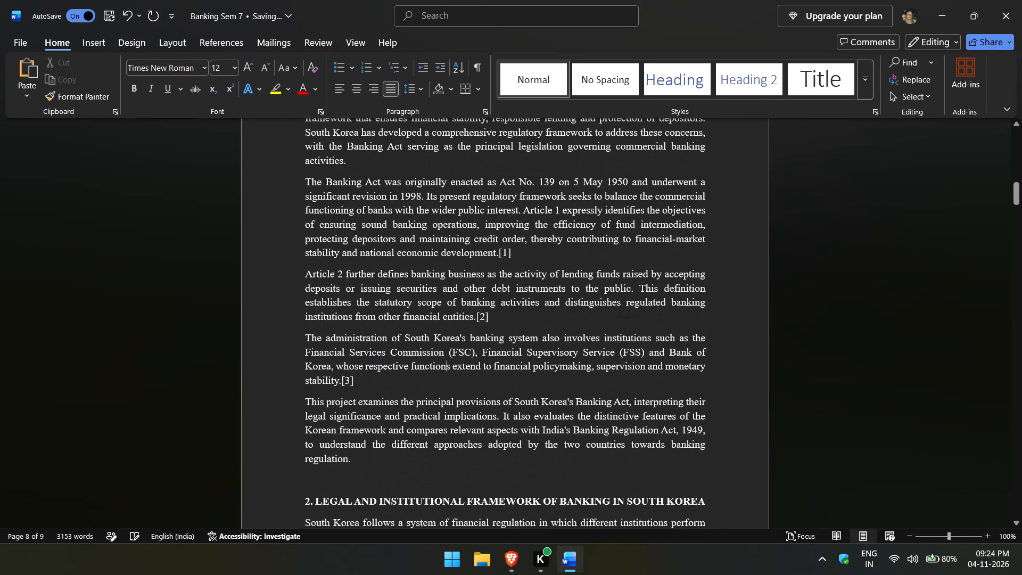
{"action": "left_click_drag", "start_coordinate": [356, 465], "coordinate": [287, 415]}
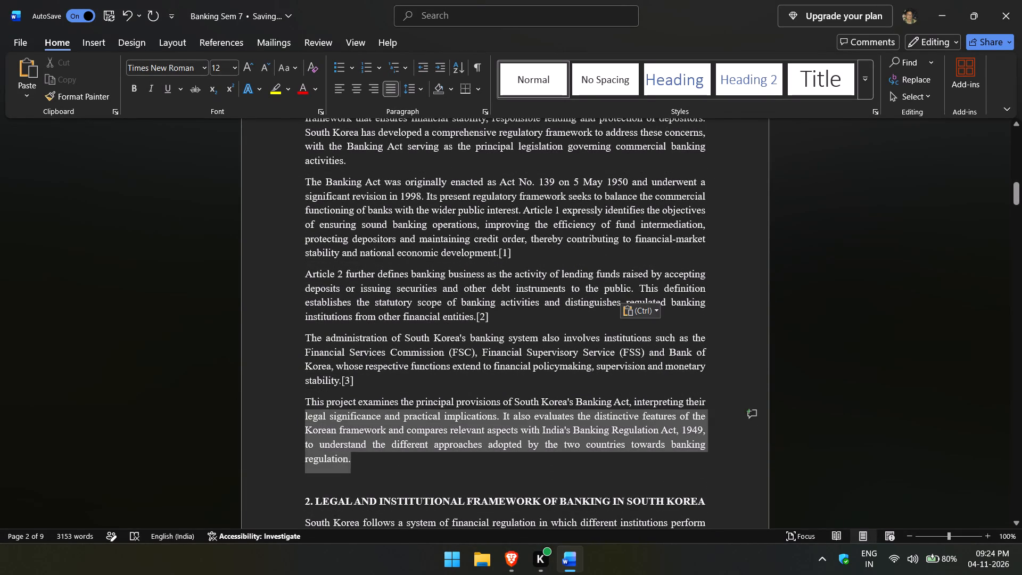
{"action": "left_click_drag", "start_coordinate": [287, 415], "coordinate": [285, 408]}
{"action": "key", "text": "BackSpace"}
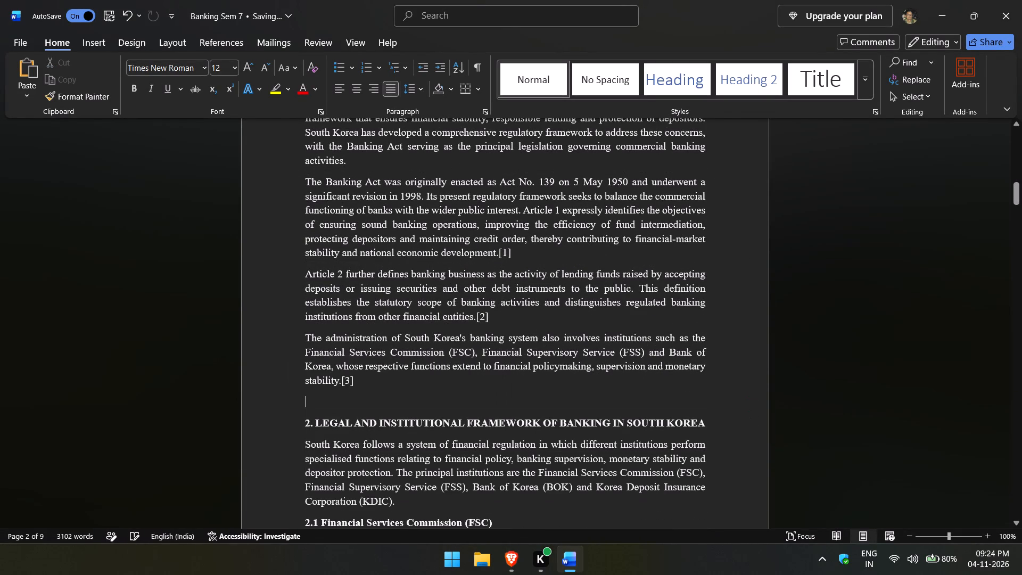
Review the report's layout and section content from section 2 through the end of section 10.
{"action": "scroll", "coordinate": [285, 408], "scroll_direction": "down", "scroll_amount": 2}
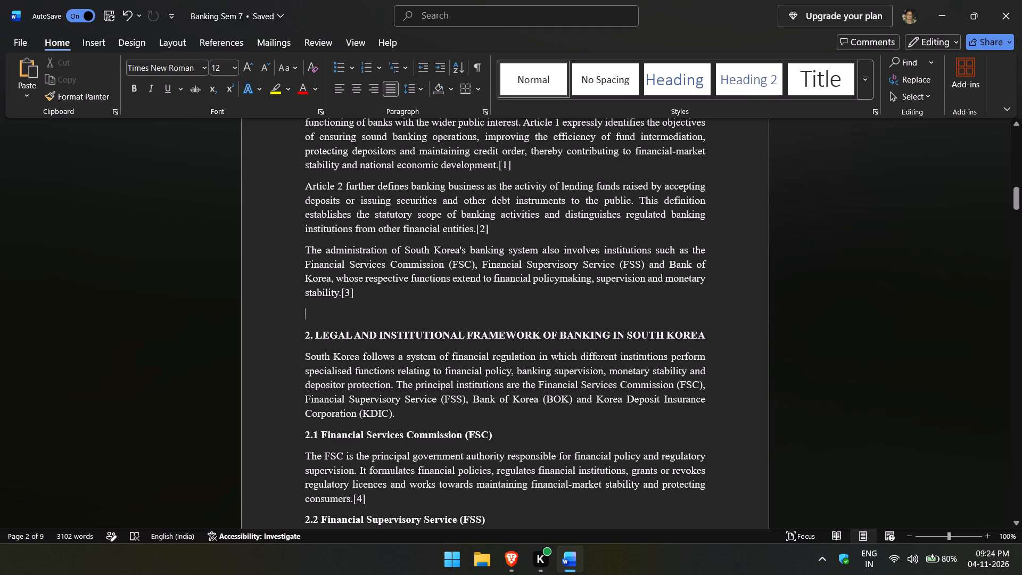
{"action": "scroll", "coordinate": [523, 371], "scroll_direction": "down", "scroll_amount": 3}
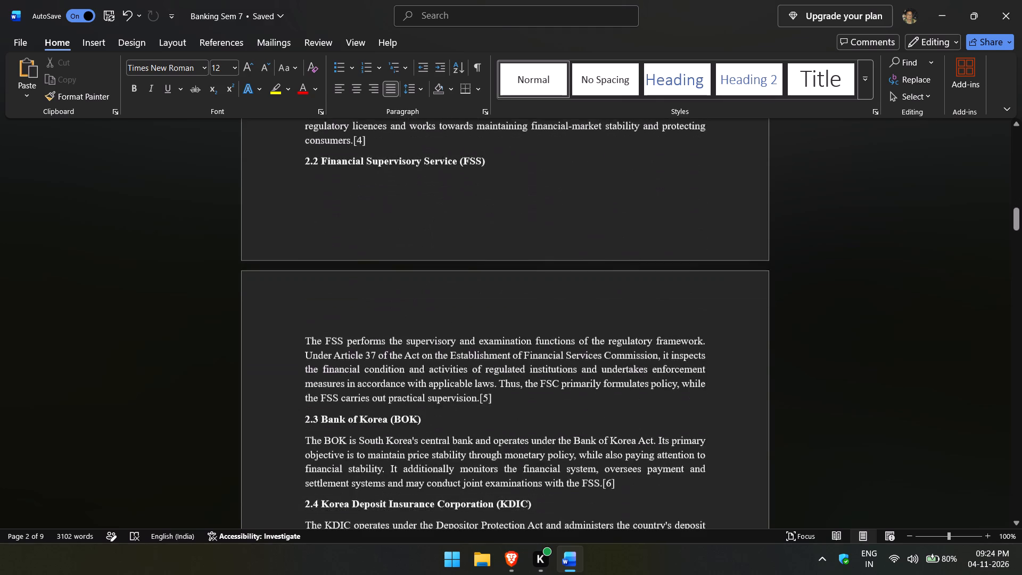
{"action": "scroll", "coordinate": [523, 371], "scroll_direction": "down", "scroll_amount": 7}
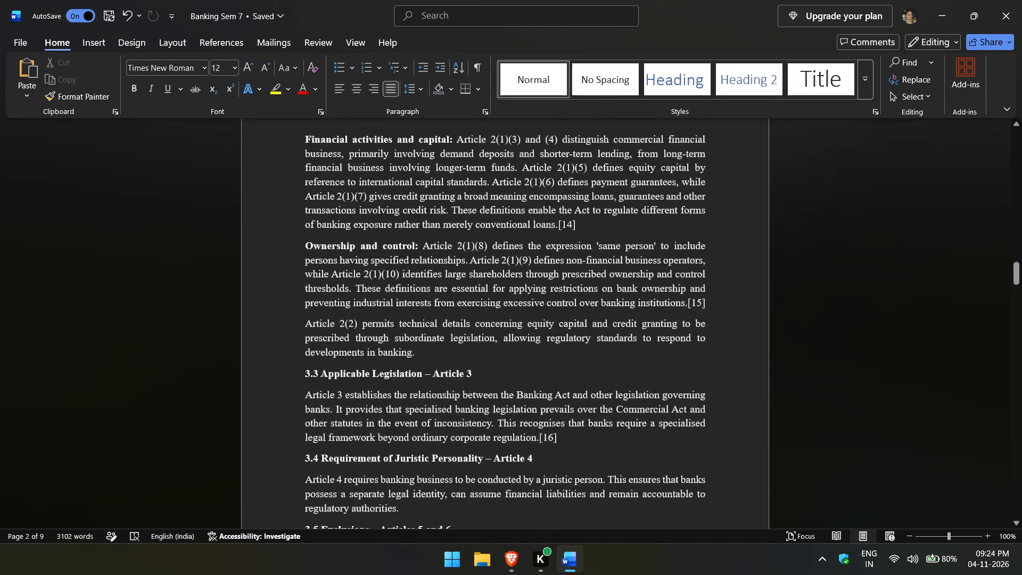
{"action": "scroll", "coordinate": [523, 371], "scroll_direction": "down", "scroll_amount": 16}
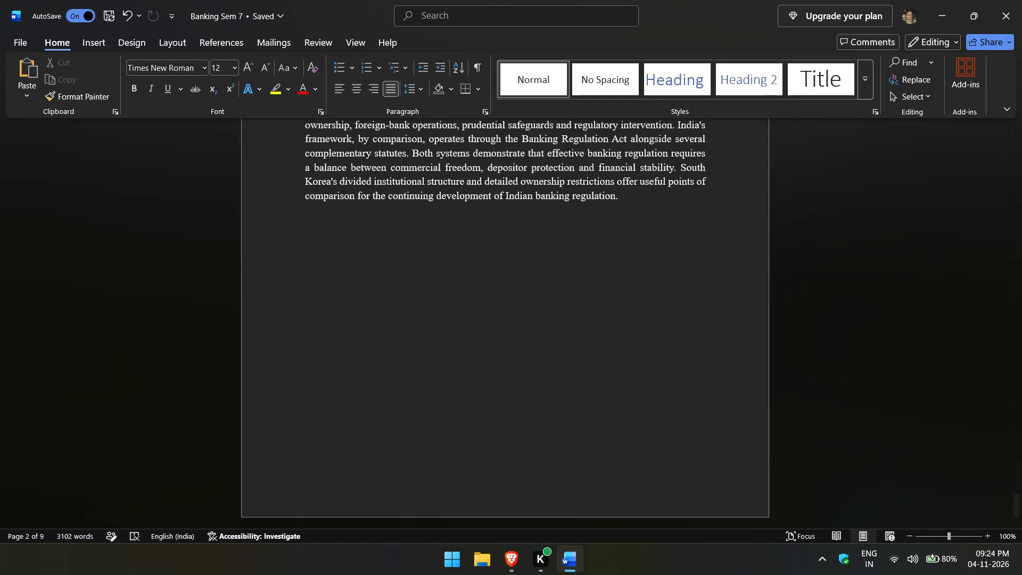
{"action": "scroll", "coordinate": [523, 371], "scroll_direction": "up", "scroll_amount": 16}
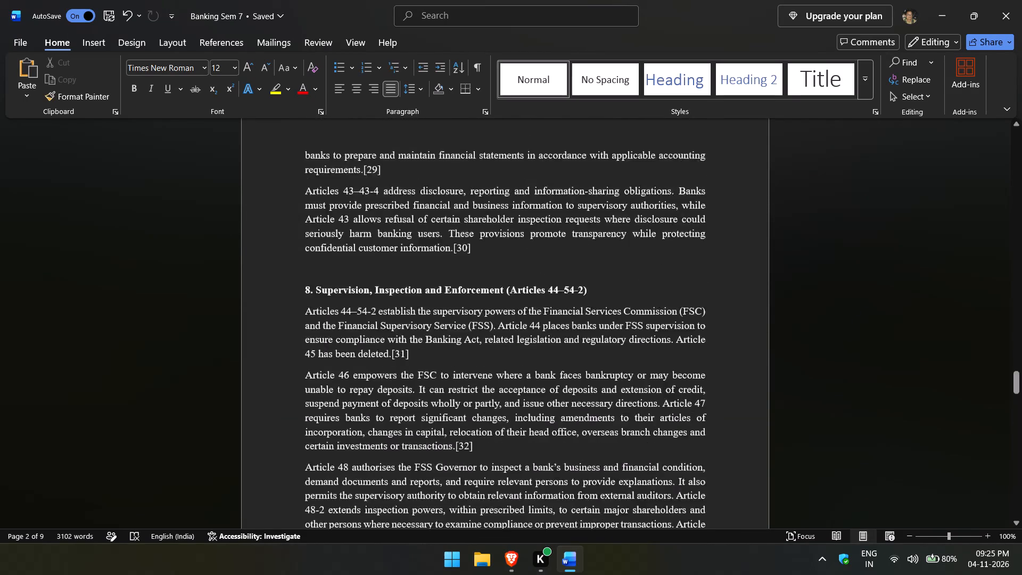
{"action": "scroll", "coordinate": [523, 371], "scroll_direction": "up", "scroll_amount": 12}
Remove the bold "Conclusion:" label from the start of the report's last paragraph.
{"action": "scroll", "coordinate": [523, 371], "scroll_direction": "down", "scroll_amount": 20}
{"action": "scroll", "coordinate": [523, 371], "scroll_direction": "down", "scroll_amount": 6}
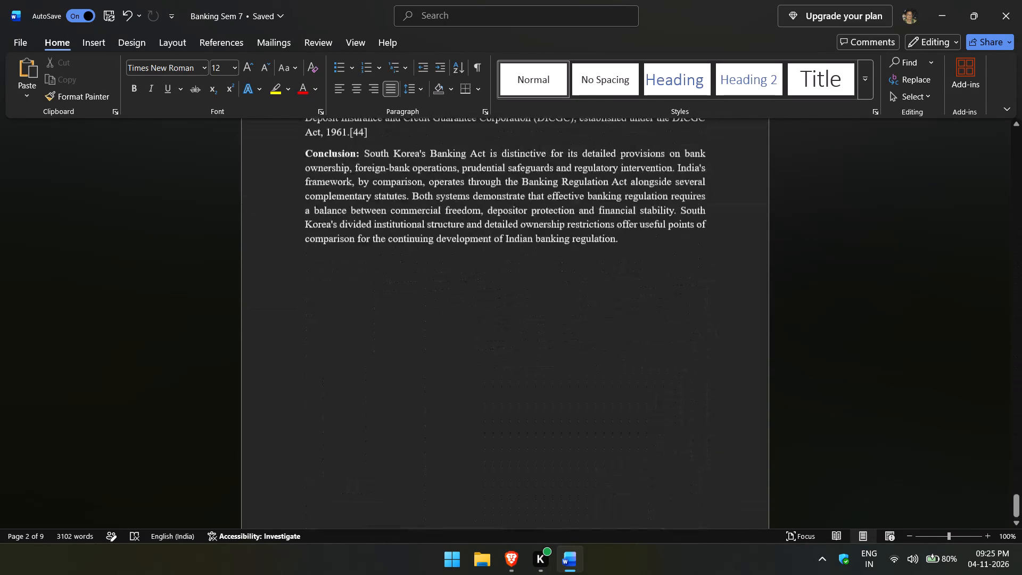
{"action": "scroll", "coordinate": [523, 371], "scroll_direction": "down", "scroll_amount": 1}
{"action": "scroll", "coordinate": [523, 371], "scroll_direction": "up", "scroll_amount": 2}
{"action": "scroll", "coordinate": [523, 371], "scroll_direction": "down", "scroll_amount": 1}
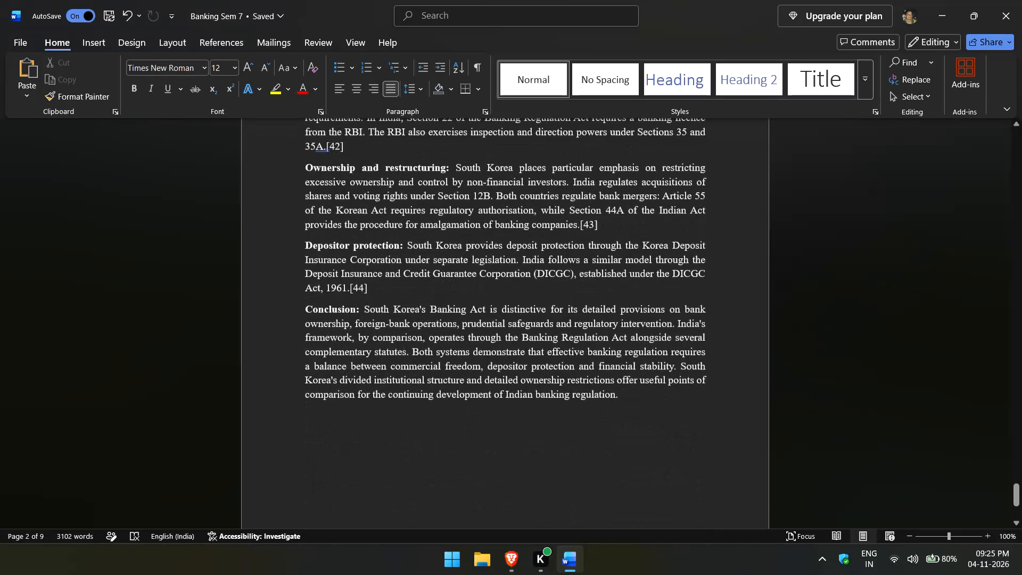
{"action": "left_click", "coordinate": [366, 311]}
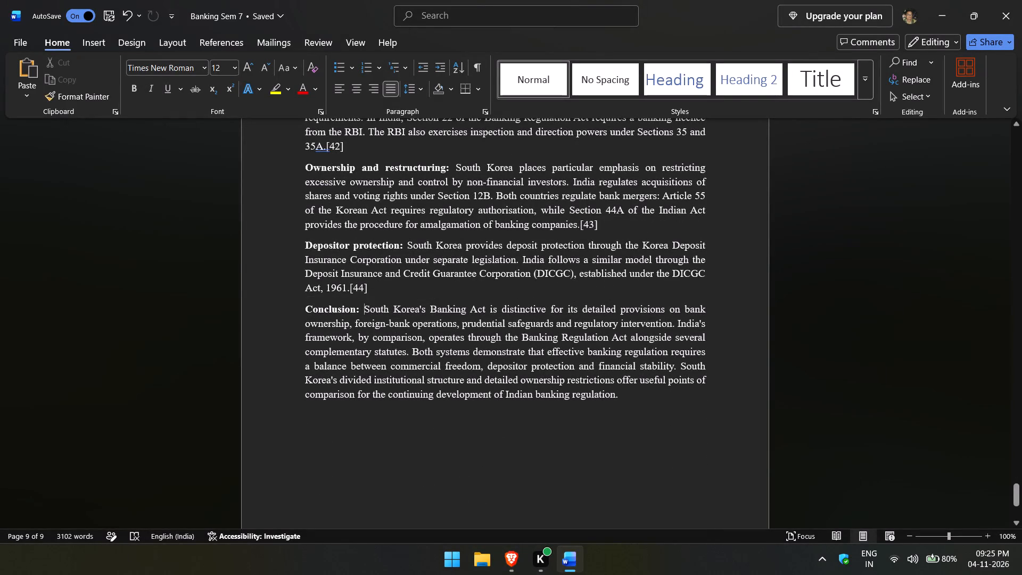
{"action": "key", "text": "ctrl+BackSpace"}
{"action": "key", "text": "ctrl+BackSpace"}
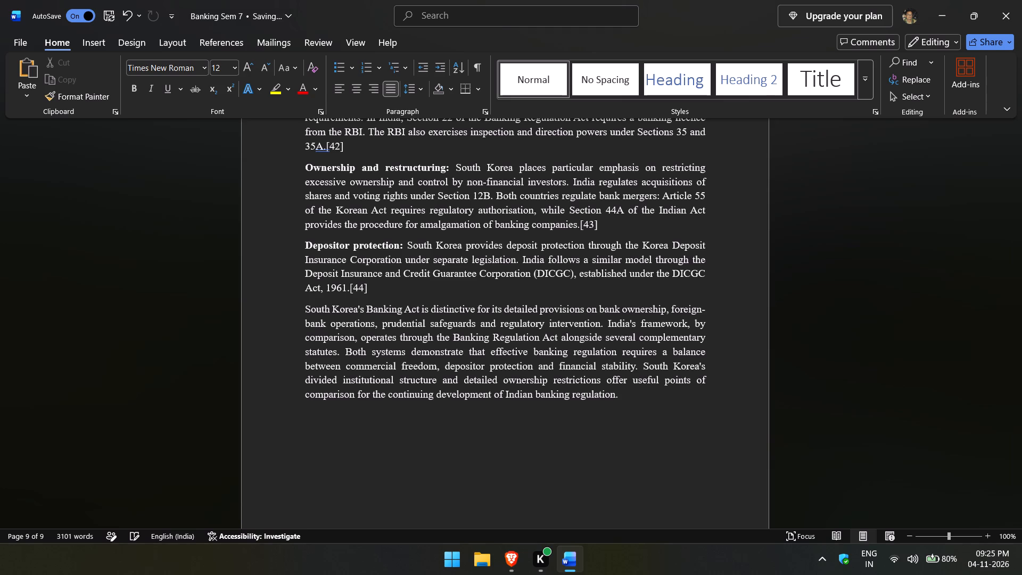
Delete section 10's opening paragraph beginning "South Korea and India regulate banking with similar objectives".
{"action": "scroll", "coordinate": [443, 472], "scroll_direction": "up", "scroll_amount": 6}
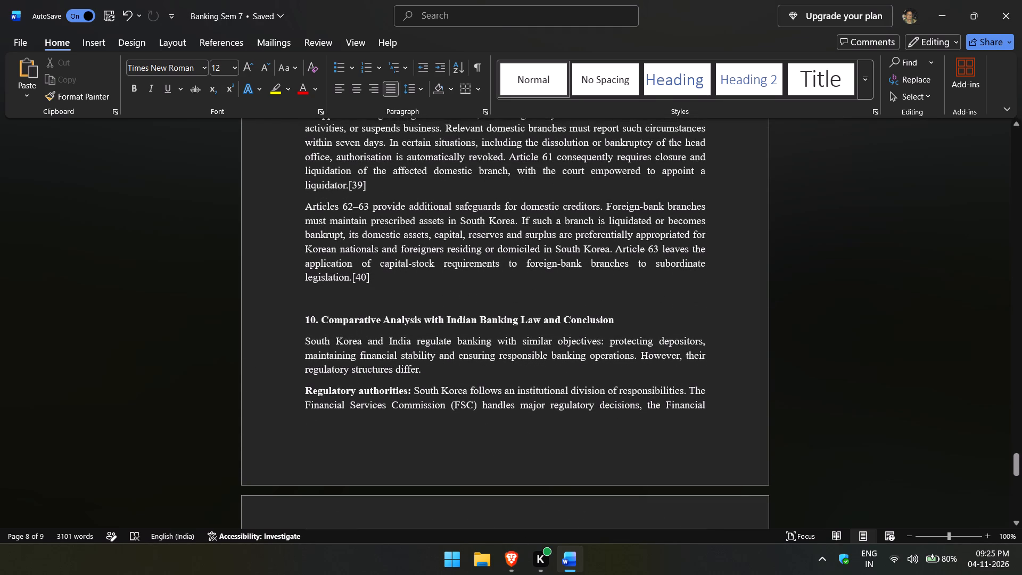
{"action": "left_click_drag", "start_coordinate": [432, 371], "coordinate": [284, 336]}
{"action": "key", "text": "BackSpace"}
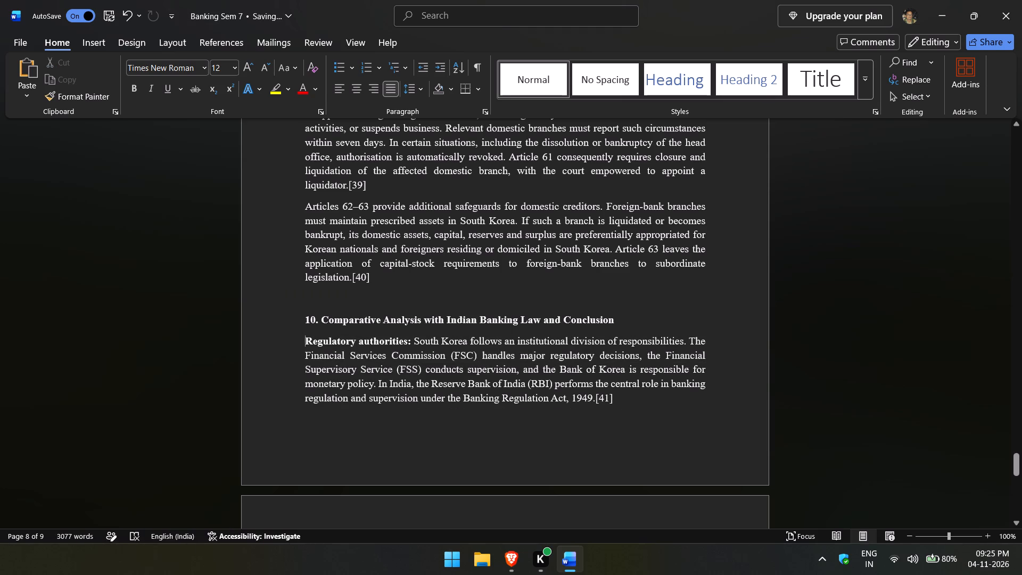
Review the flow and page breaks of section 10, from Regulatory authorities to the closing paragraph.
{"action": "scroll", "coordinate": [449, 383], "scroll_direction": "down", "scroll_amount": 1}
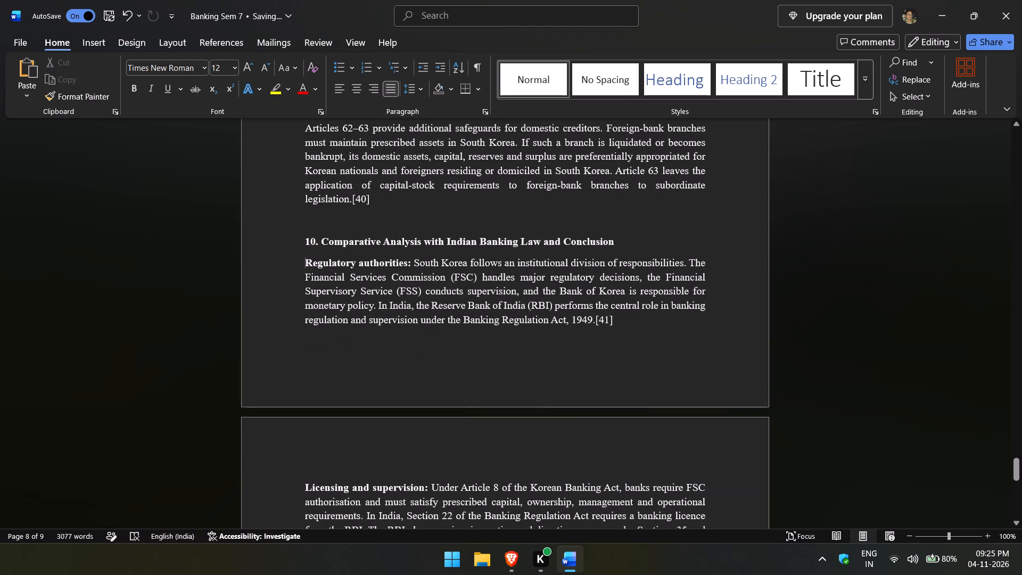
{"action": "scroll", "coordinate": [449, 383], "scroll_direction": "down", "scroll_amount": 1}
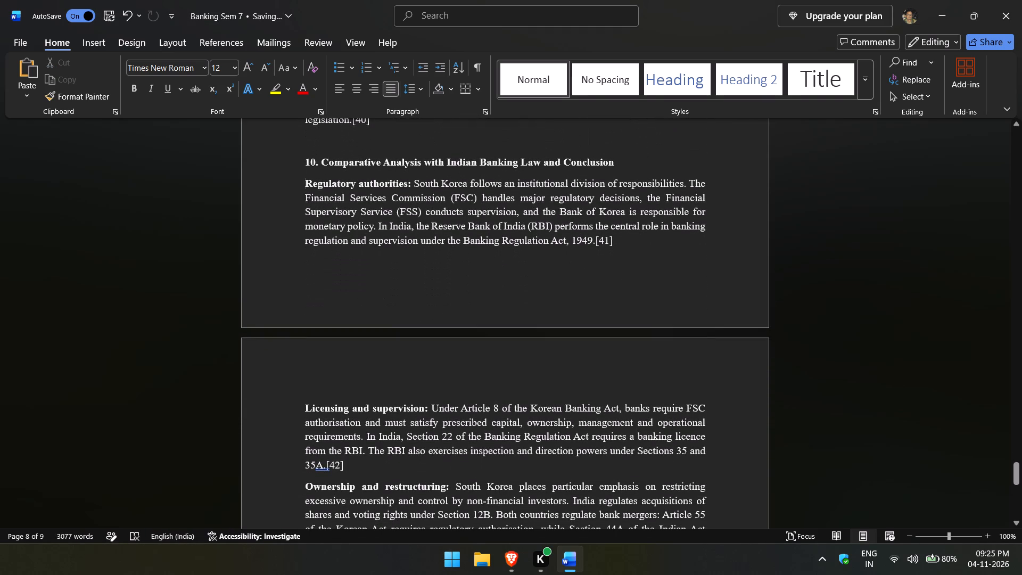
{"action": "left_click", "coordinate": [619, 229]}
{"action": "left_click", "coordinate": [514, 427]}
{"action": "scroll", "coordinate": [514, 427], "scroll_direction": "down", "scroll_amount": 2}
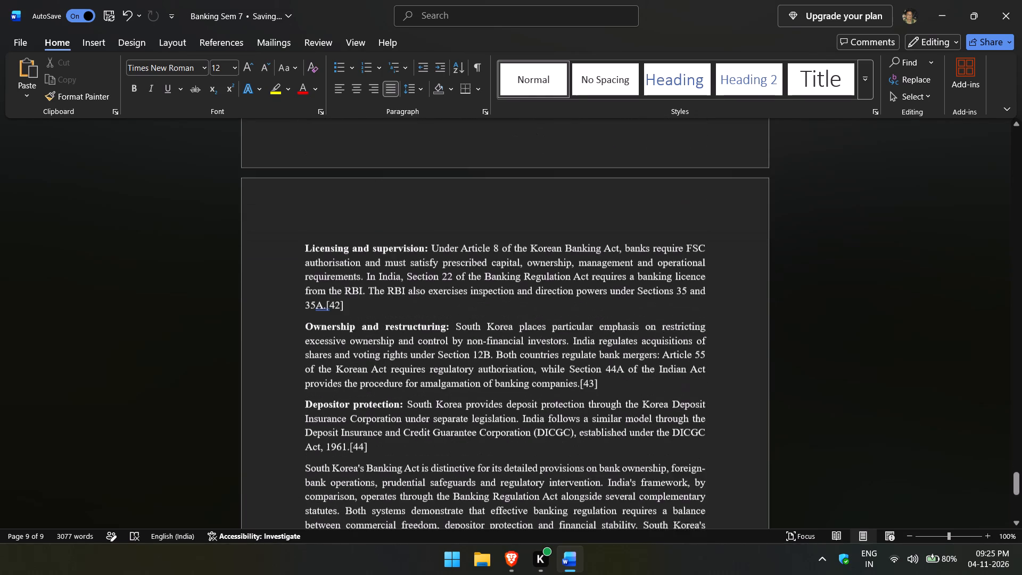
{"action": "scroll", "coordinate": [514, 427], "scroll_direction": "down", "scroll_amount": 2}
{"action": "scroll", "coordinate": [514, 427], "scroll_direction": "up", "scroll_amount": 1}
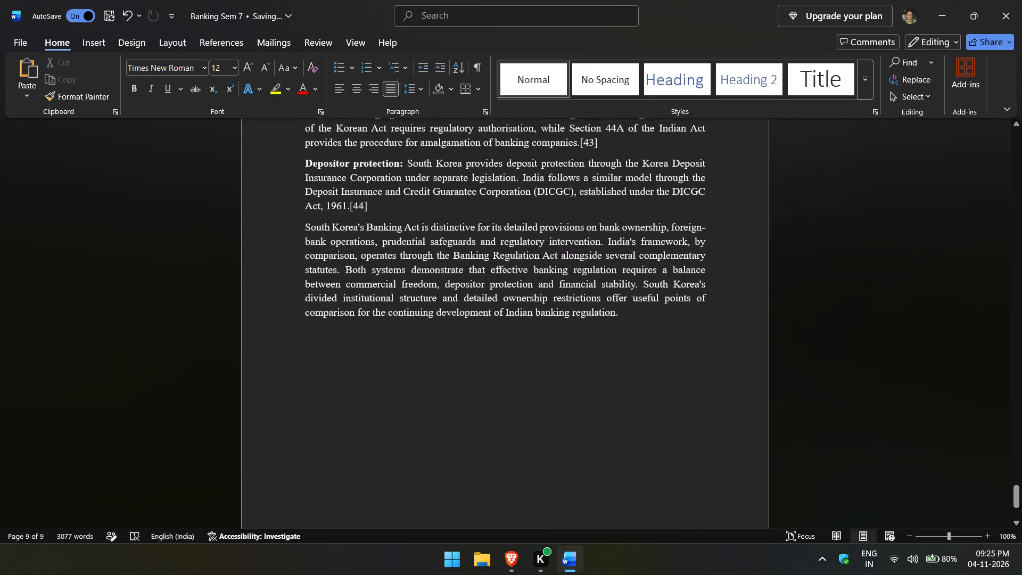
{"action": "scroll", "coordinate": [514, 427], "scroll_direction": "up", "scroll_amount": 5}
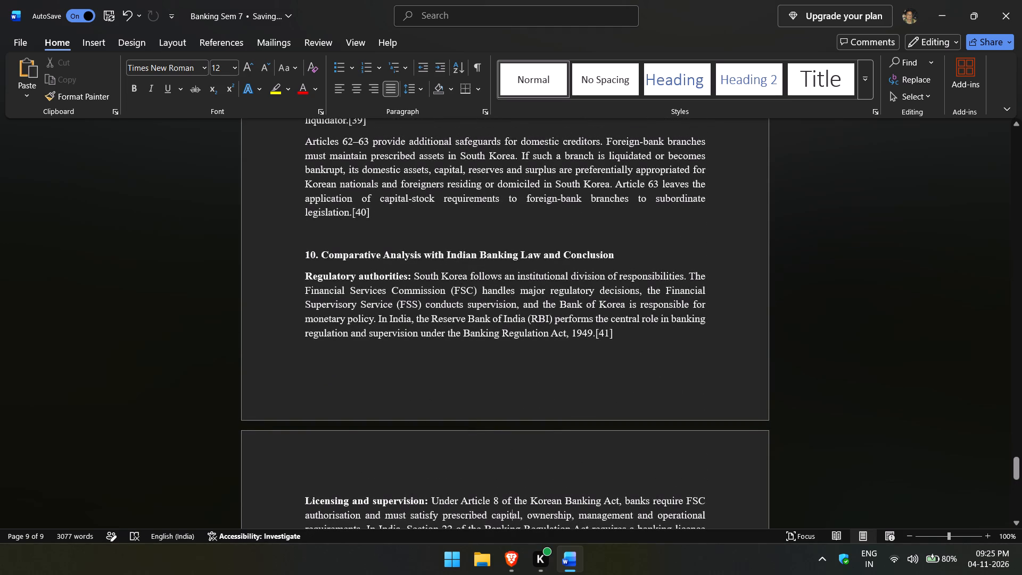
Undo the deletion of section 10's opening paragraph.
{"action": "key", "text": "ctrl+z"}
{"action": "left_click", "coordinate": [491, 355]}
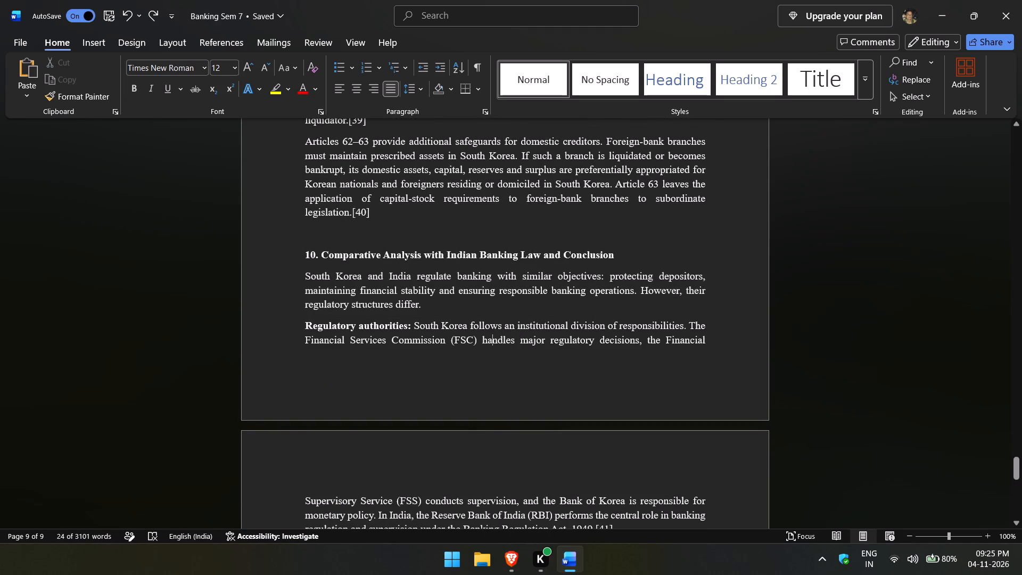
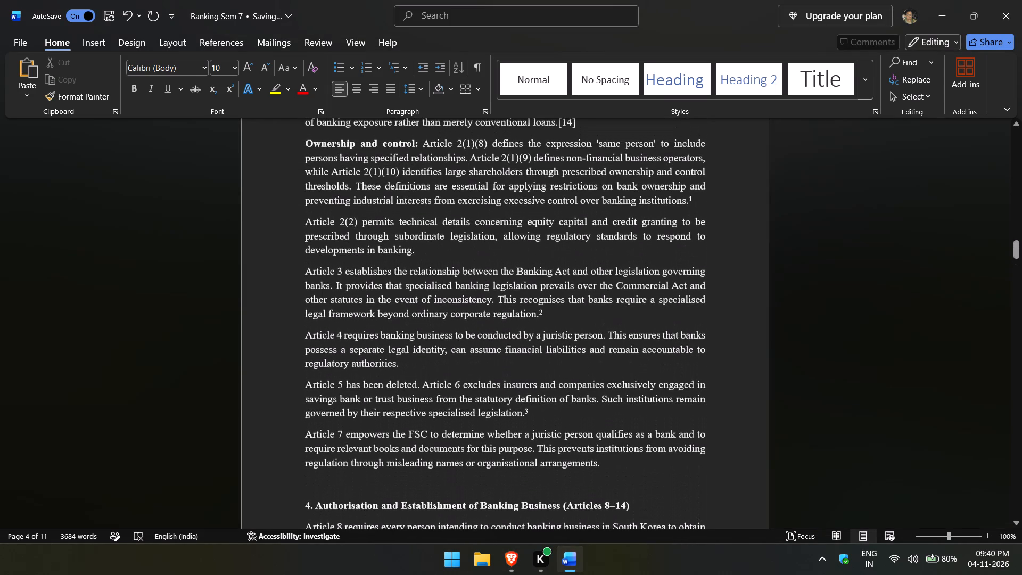
{"action": "scroll", "coordinate": [591, 327], "scroll_direction": "up", "scroll_amount": 2}
{"action": "left_click", "coordinate": [586, 253]}
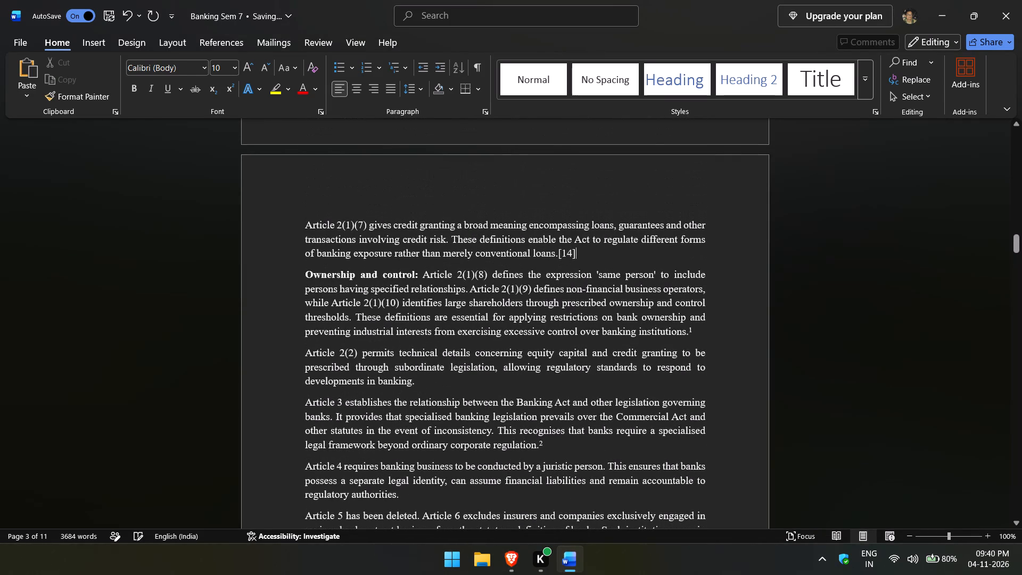
{"action": "key", "text": "BackSpace"}
{"action": "key", "text": "BackSpace"}
{"action": "key", "text": "BackSpace"}
{"action": "key", "text": "BackSpace"}
{"action": "key", "text": "ctrl+alt+f"}
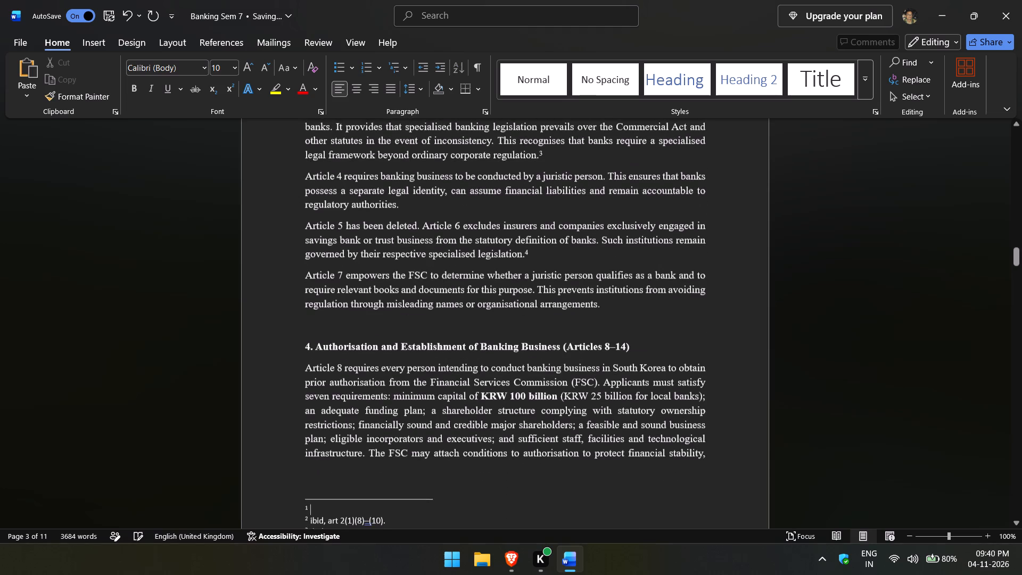
{"action": "key", "text": "ctrl+v"}
Replace the [13] marker ending the Banking business and bank paragraph with a Word footnote reading "ibid, art 2(1)(1)–(2).", copied from the ChatGPT reply.
{"action": "scroll", "coordinate": [512, 437], "scroll_direction": "up", "scroll_amount": 2}
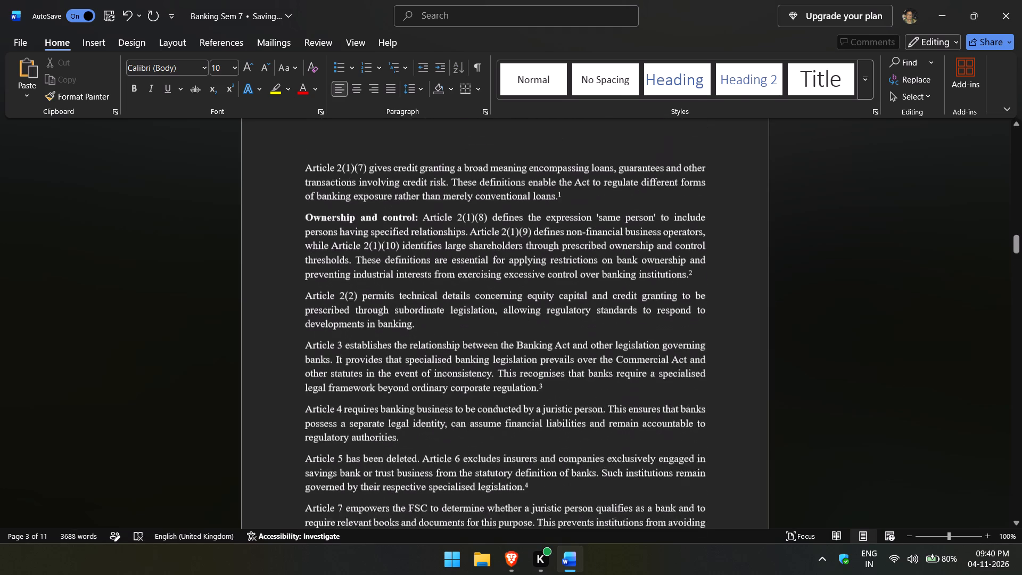
{"action": "scroll", "coordinate": [512, 437], "scroll_direction": "up", "scroll_amount": 6}
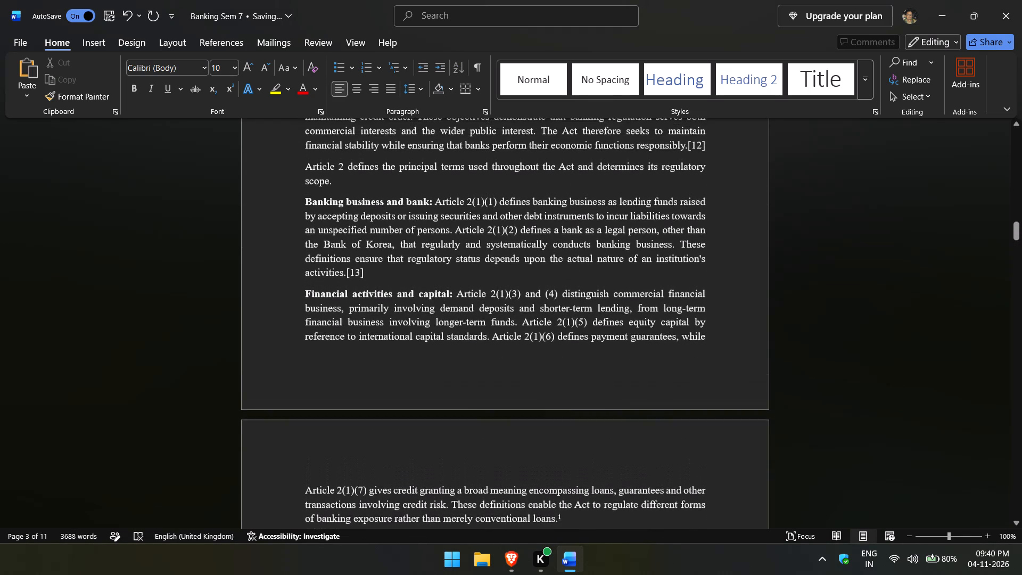
{"action": "scroll", "coordinate": [512, 437], "scroll_direction": "up", "scroll_amount": 2}
{"action": "left_click", "coordinate": [512, 574]}
{"action": "scroll", "coordinate": [505, 378], "scroll_direction": "up", "scroll_amount": 1}
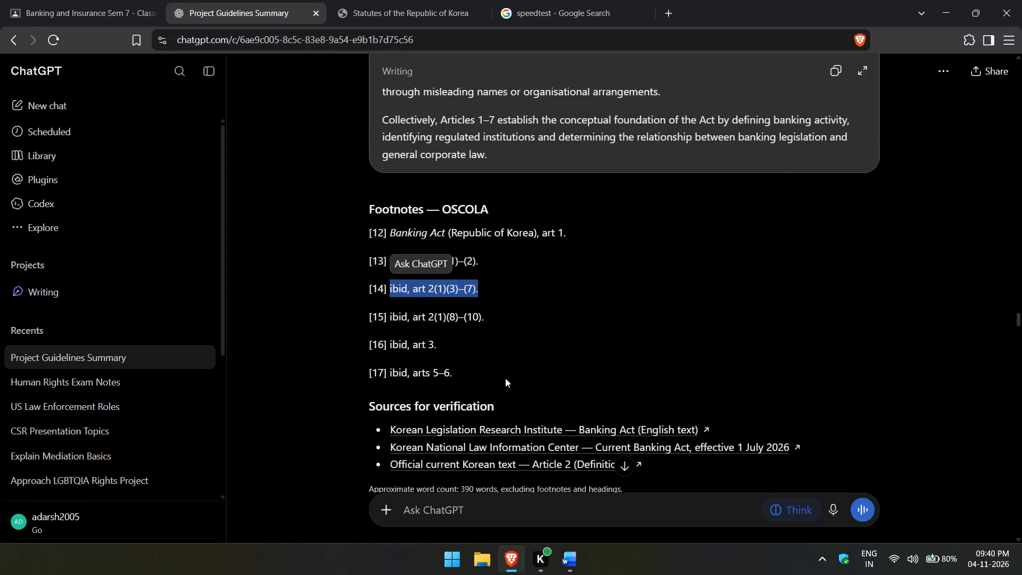
{"action": "left_click_drag", "start_coordinate": [484, 268], "coordinate": [389, 265]}
{"action": "key", "text": "ctrl+c"}
{"action": "left_click", "coordinate": [578, 564]}
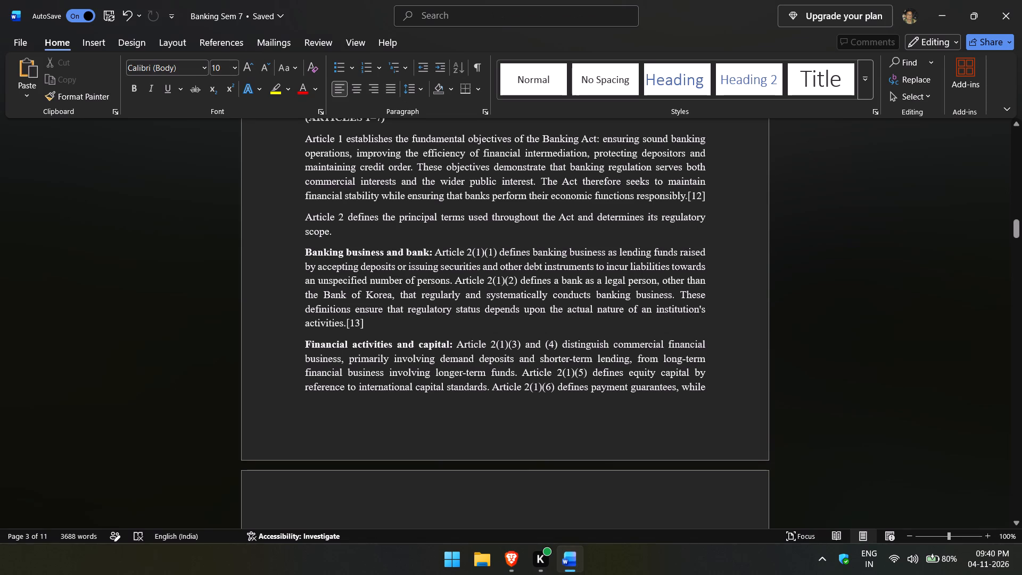
{"action": "left_click", "coordinate": [369, 328]}
{"action": "key", "text": "BackSpace"}
{"action": "key", "text": "BackSpace"}
{"action": "key", "text": "BackSpace"}
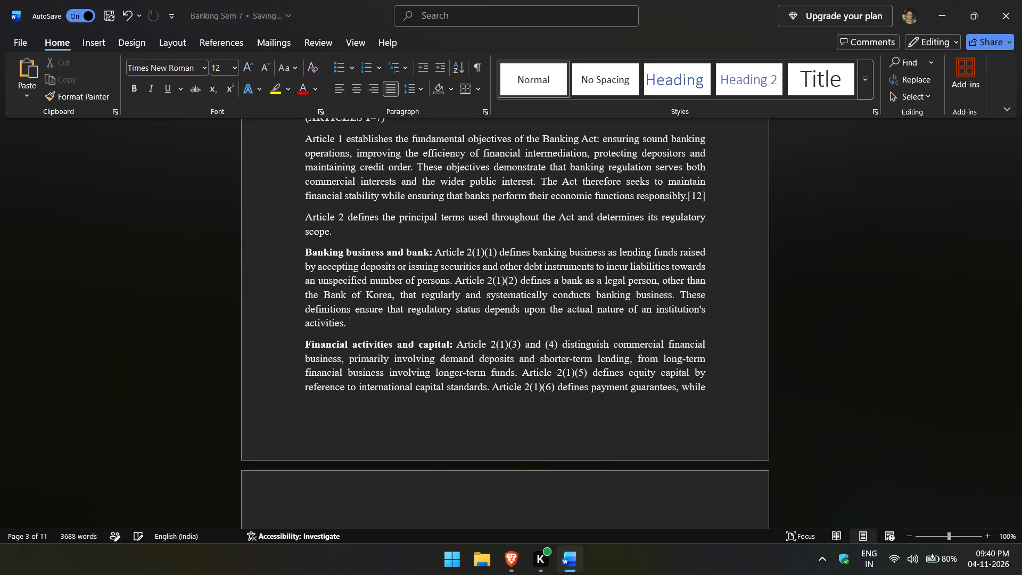
{"action": "key", "text": "BackSpace"}
{"action": "key", "text": "ctrl+alt+f"}
{"action": "key", "text": "ctrl+v"}
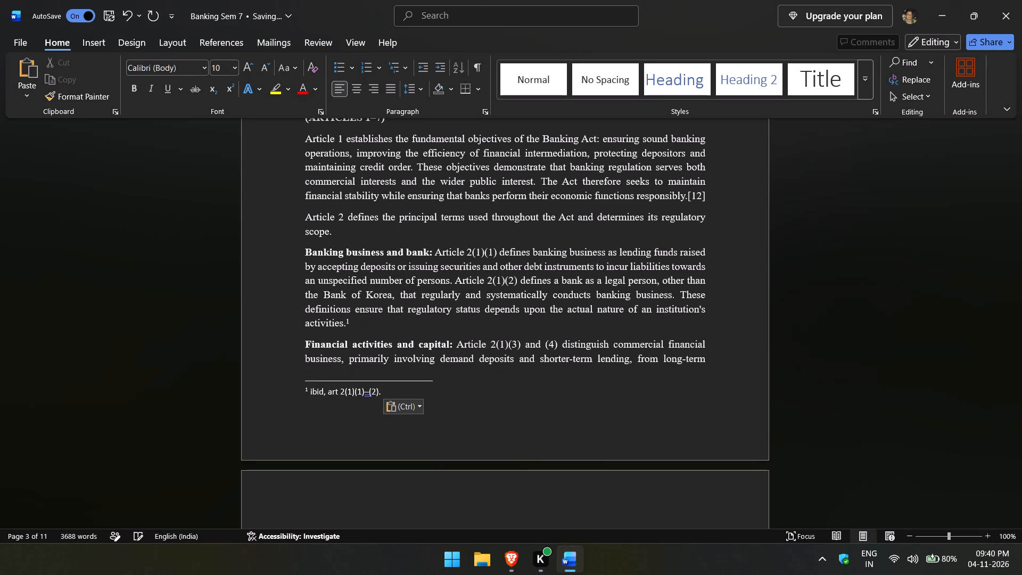
Replace the [12] marker ending the Article 1 paragraph with a Word footnote reading "Banking Act (Republic of Korea), art 1.", copied from the ChatGPT reply.
{"action": "scroll", "coordinate": [369, 328], "scroll_direction": "up", "scroll_amount": 5}
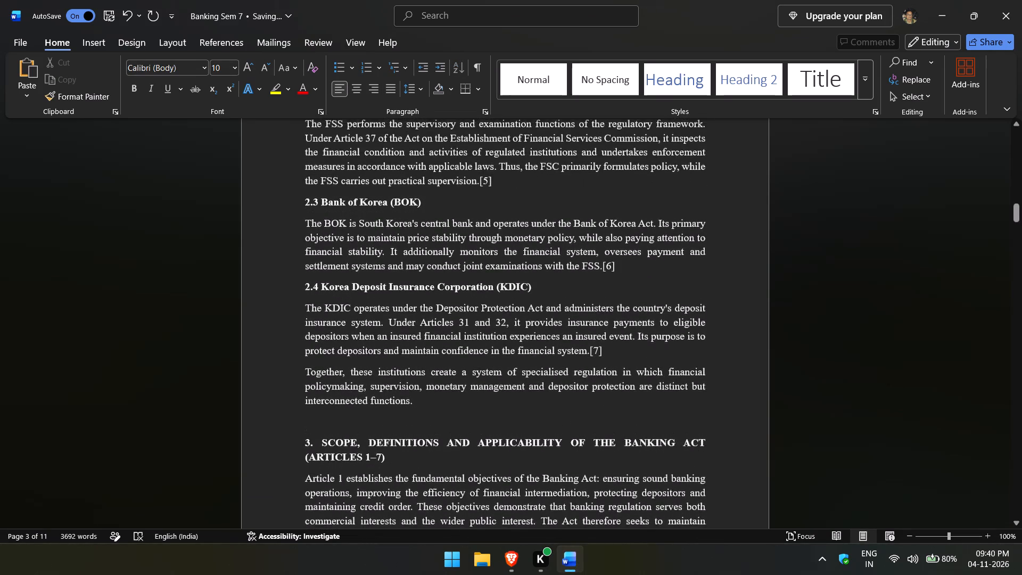
{"action": "scroll", "coordinate": [369, 328], "scroll_direction": "up", "scroll_amount": 1}
{"action": "scroll", "coordinate": [369, 328], "scroll_direction": "down", "scroll_amount": 4}
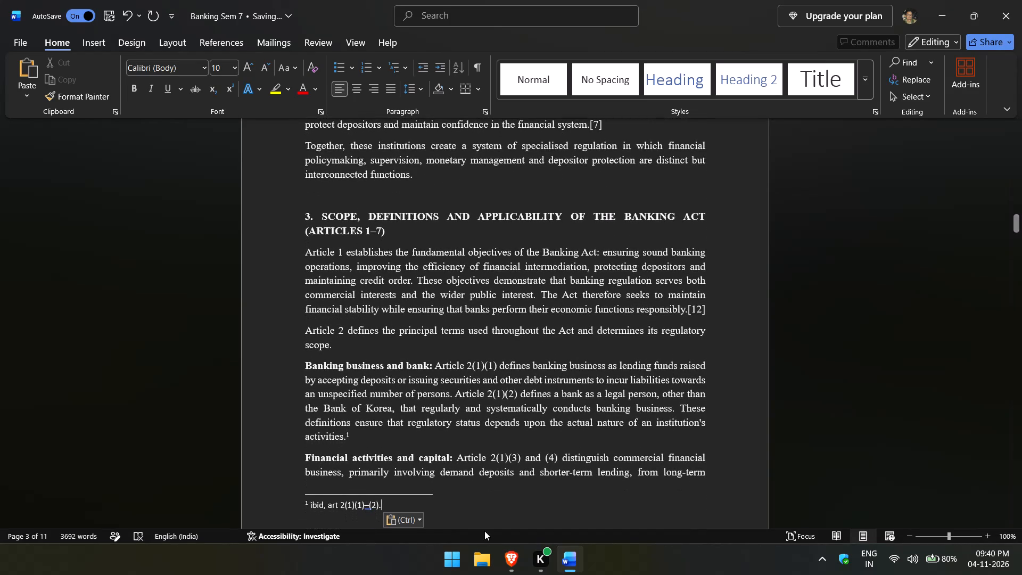
{"action": "left_click", "coordinate": [513, 563]}
{"action": "left_click_drag", "start_coordinate": [571, 239], "coordinate": [392, 239]}
{"action": "key", "text": "ctrl+c"}
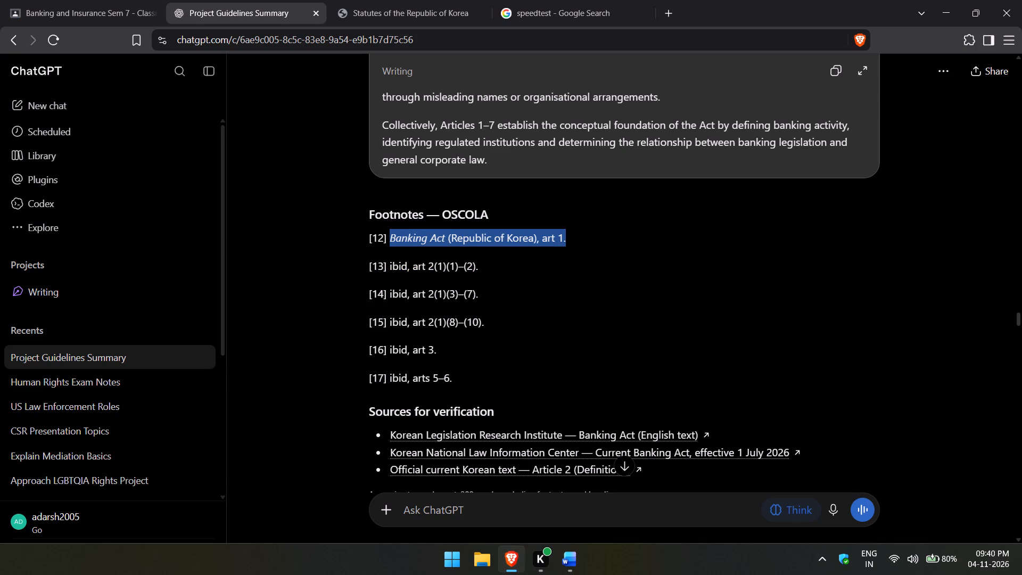
{"action": "left_click", "coordinate": [567, 573]}
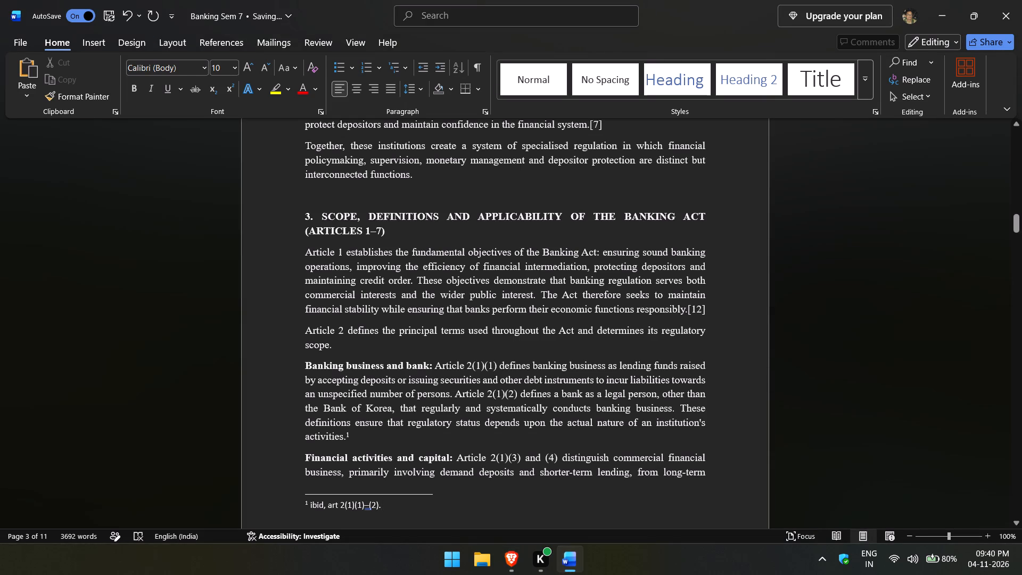
{"action": "left_click", "coordinate": [709, 315]}
{"action": "key", "text": "BackSpace"}
{"action": "key", "text": "BackSpace"}
{"action": "key", "text": "BackSpace"}
{"action": "key", "text": "BackSpace"}
{"action": "key", "text": "ctrl+alt+f"}
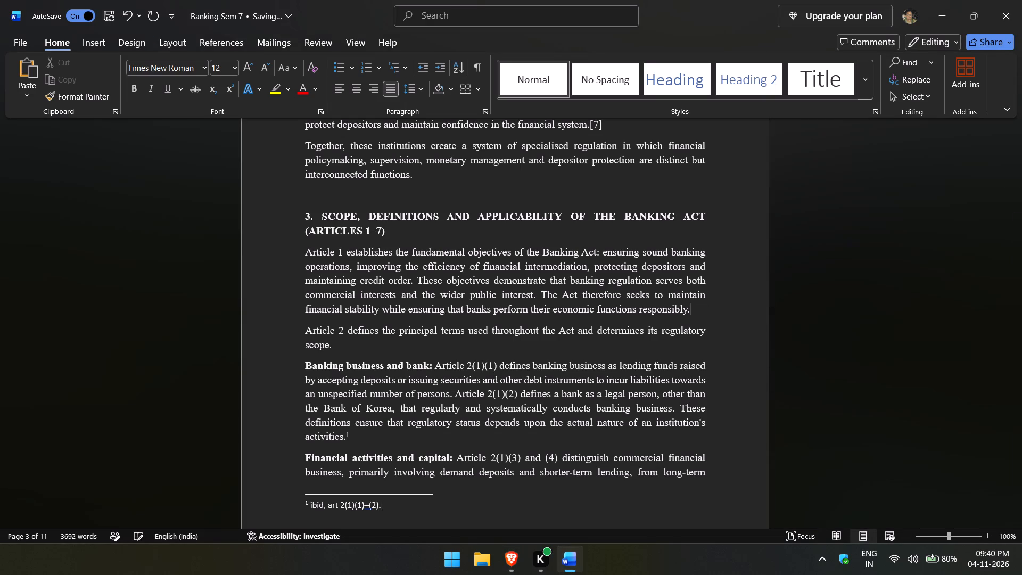
{"action": "key", "text": "ctrl+v"}
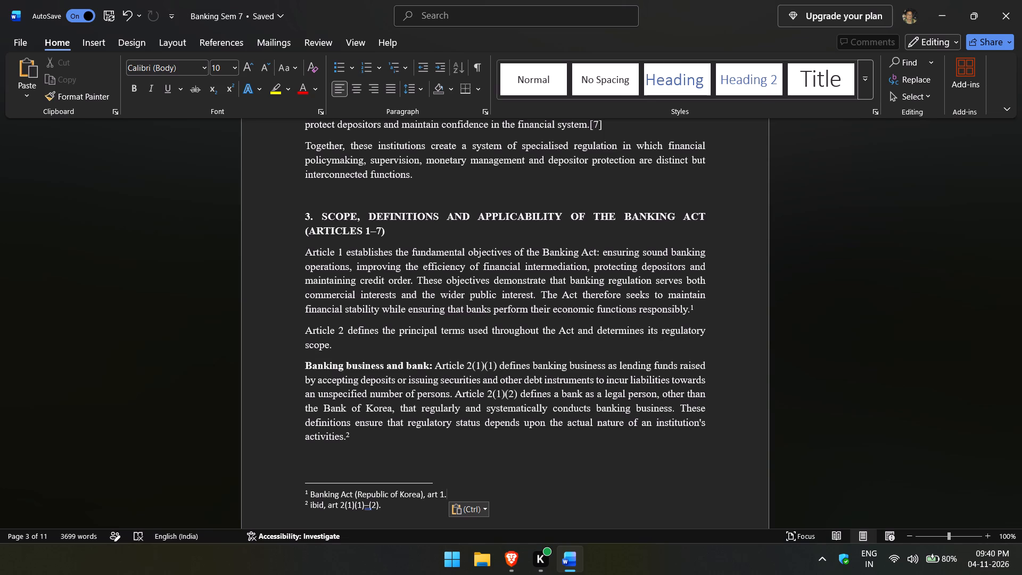
In the browser's ChatGPT reply, examine the Section 2 OSCOLA footnotes [4]–[7] and check the Official Bank of Korea website link in [6].
{"action": "scroll", "coordinate": [709, 315], "scroll_direction": "up", "scroll_amount": 2}
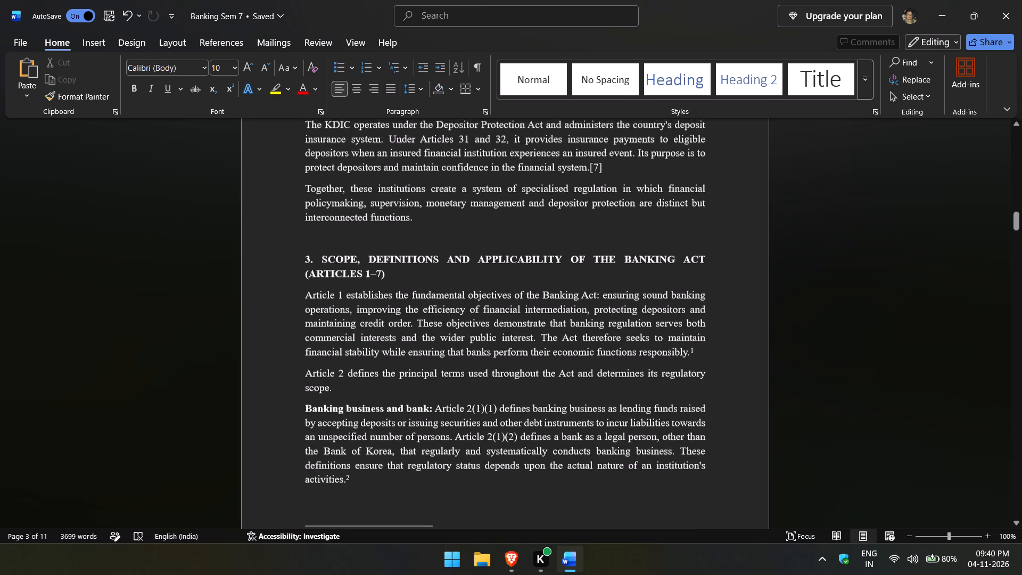
{"action": "scroll", "coordinate": [709, 315], "scroll_direction": "up", "scroll_amount": 4}
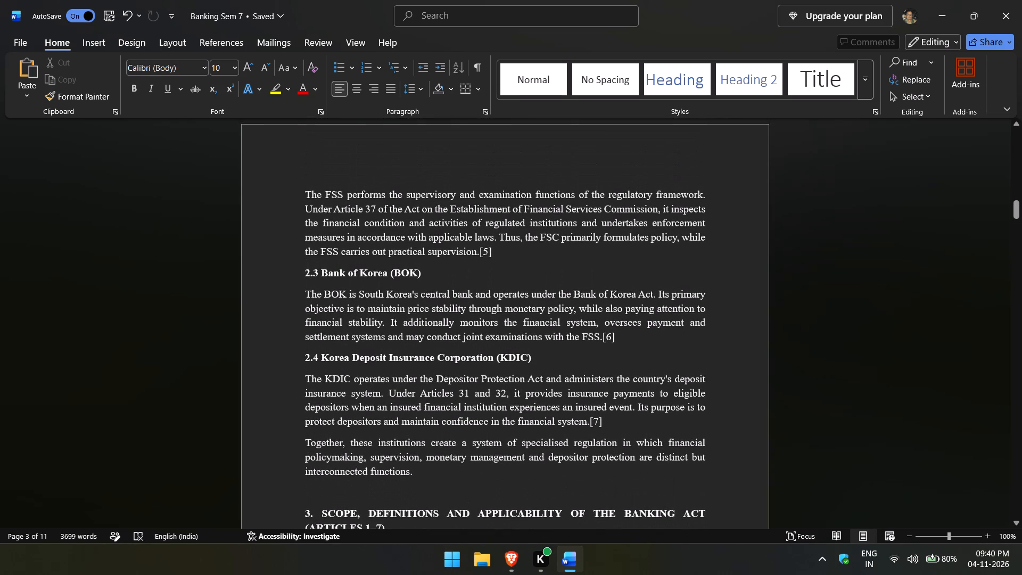
{"action": "left_click", "coordinate": [513, 574]}
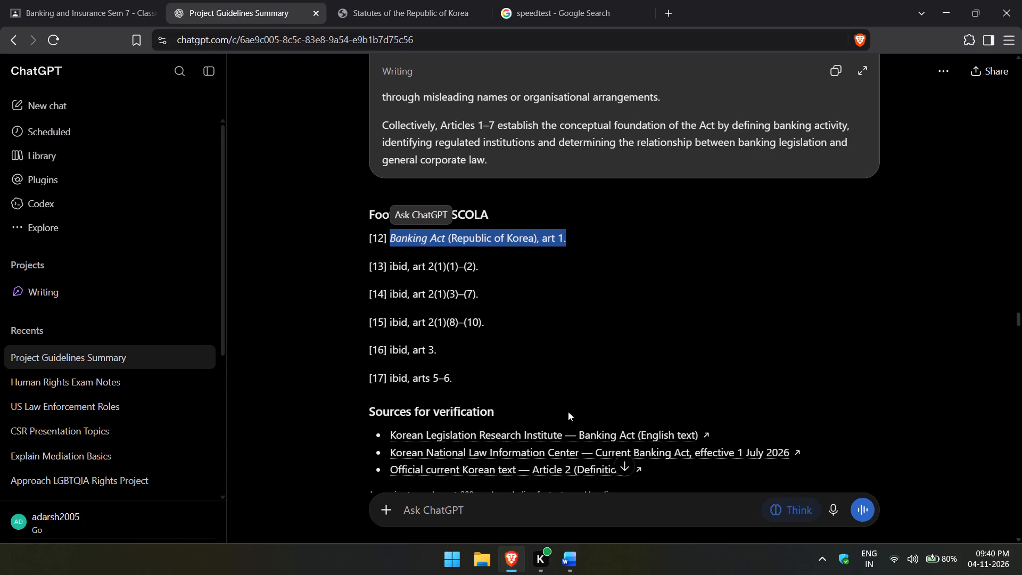
{"action": "scroll", "coordinate": [567, 409], "scroll_direction": "up", "scroll_amount": 16}
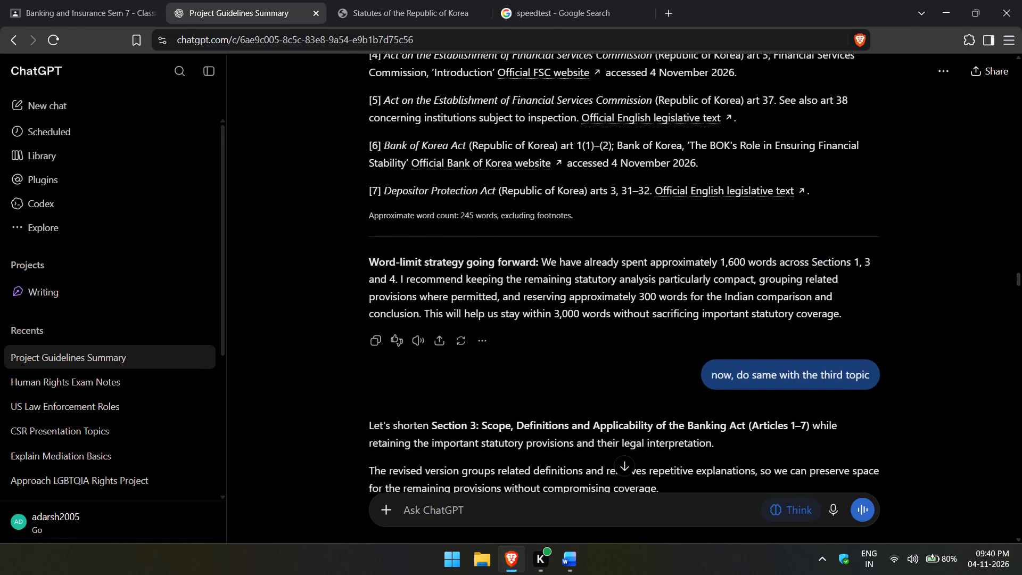
{"action": "scroll", "coordinate": [567, 409], "scroll_direction": "up", "scroll_amount": 4}
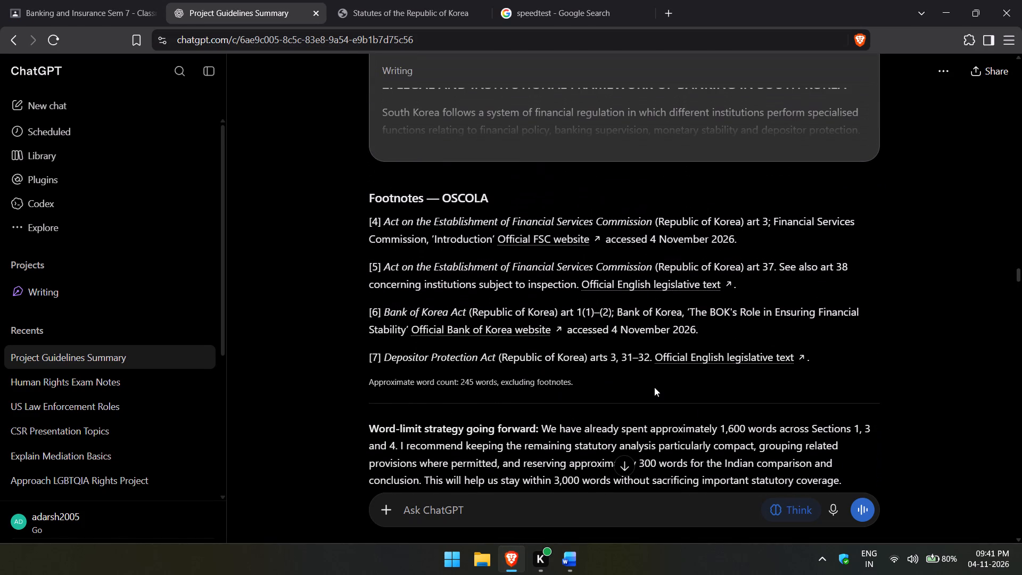
{"action": "left_click", "coordinate": [492, 334]}
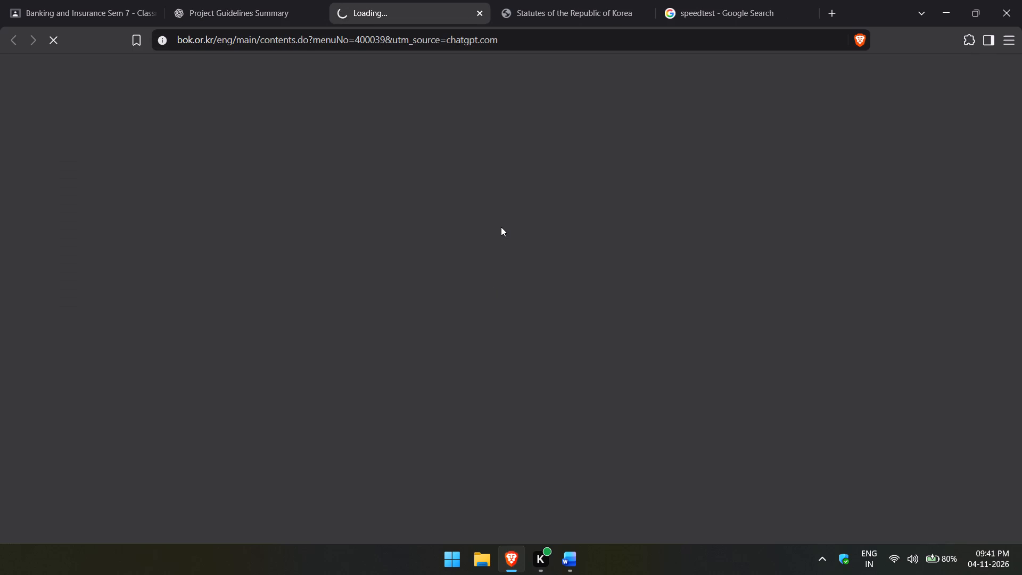
{"action": "left_click", "coordinate": [209, 1]}
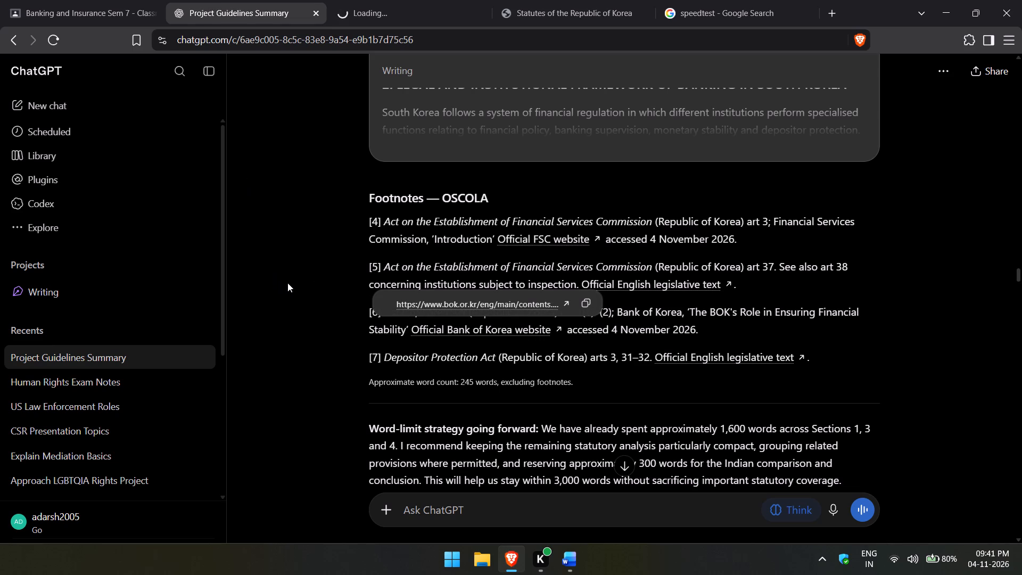
{"action": "left_click", "coordinate": [317, 259]}
{"action": "left_click", "coordinate": [383, 0]}
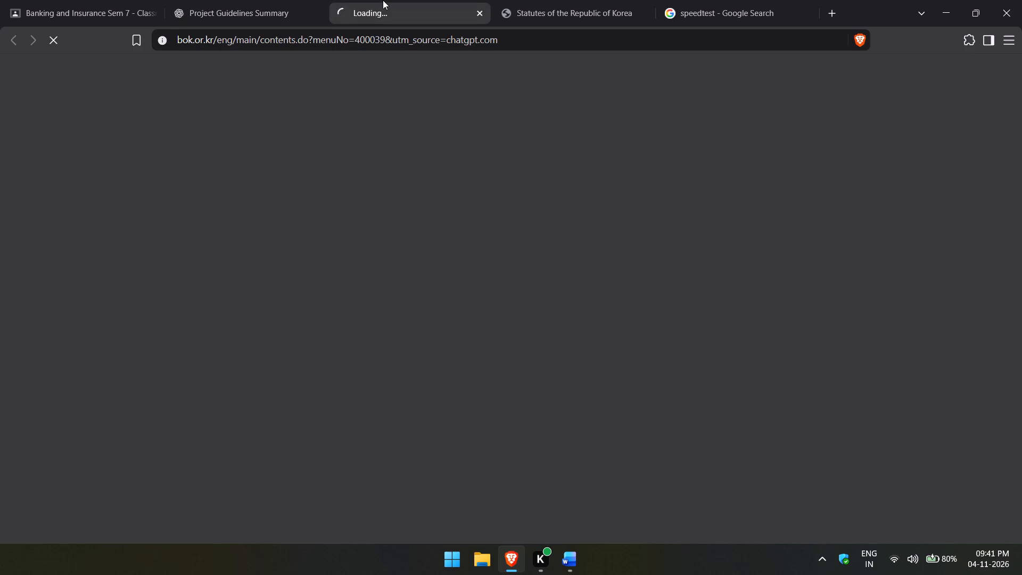
{"action": "middle_click", "coordinate": [383, 0]}
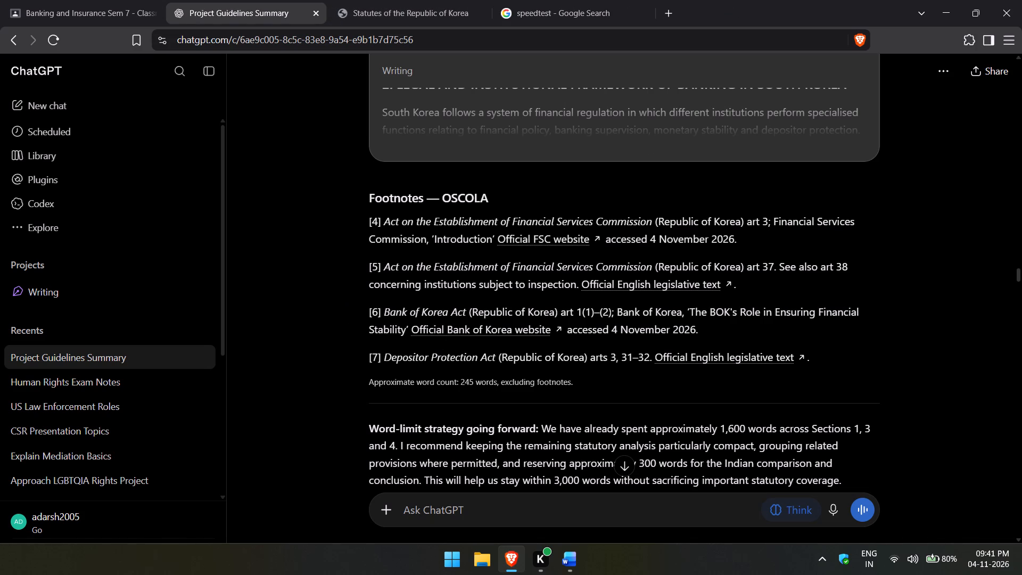
In the Word report, delete the [5], [6] and [7] markers ending the FSS, Bank of Korea and KDIC paragraphs of Section 2.
{"action": "left_click", "coordinate": [569, 569]}
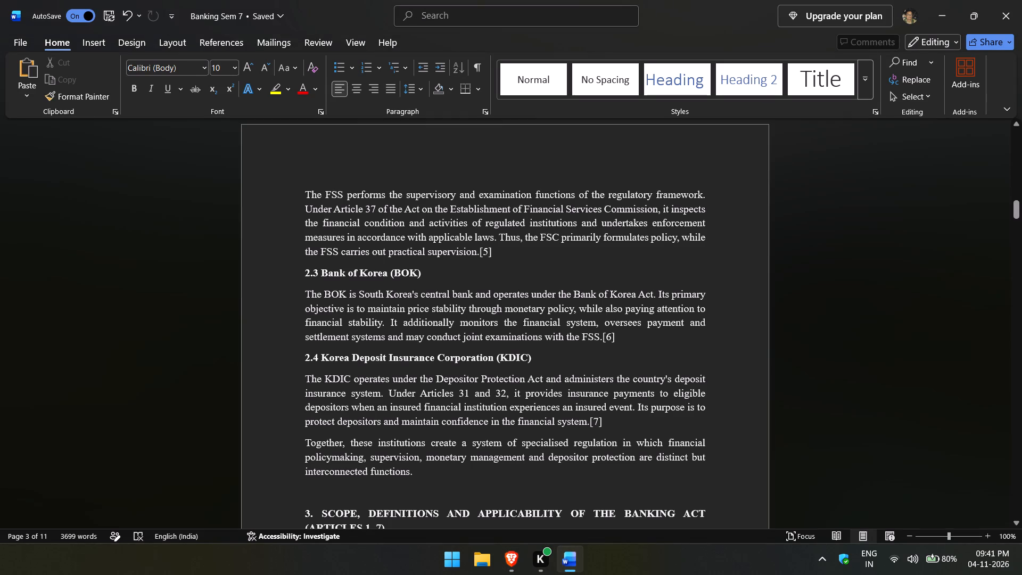
{"action": "left_click", "coordinate": [510, 256]}
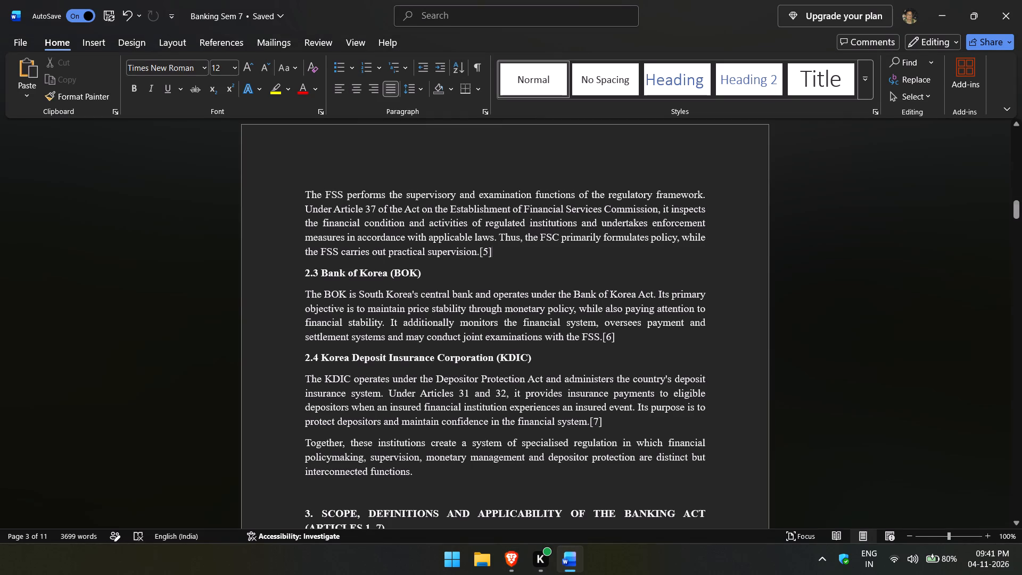
{"action": "key", "text": "BackSpace"}
{"action": "key", "text": "BackSpace"}
{"action": "key", "text": "BackSpace"}
{"action": "left_click", "coordinate": [629, 340]}
{"action": "key", "text": "BackSpace"}
{"action": "key", "text": "BackSpace"}
{"action": "key", "text": "BackSpace"}
{"action": "left_click", "coordinate": [621, 426]}
{"action": "key", "text": "BackSpace"}
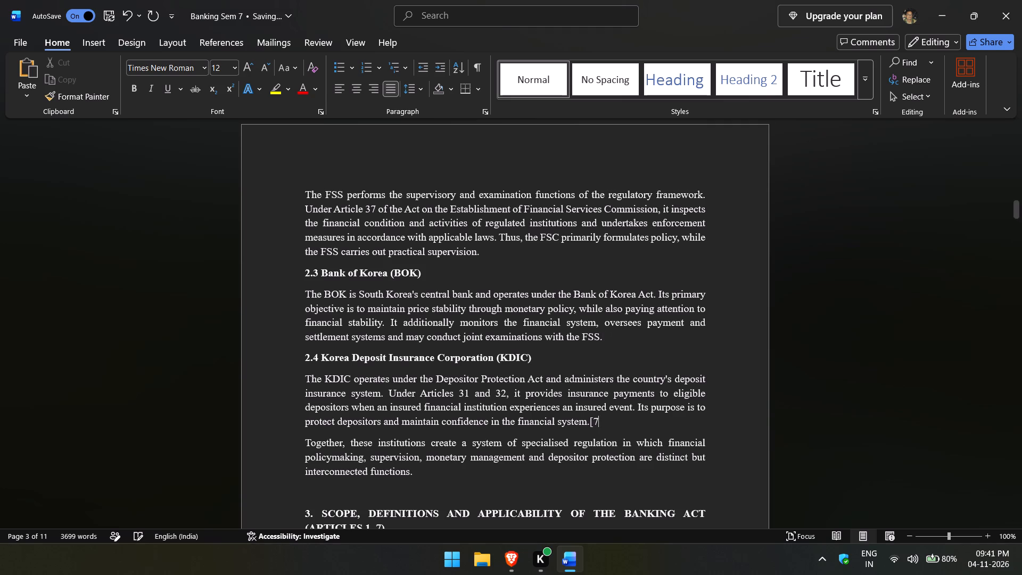
{"action": "key", "text": "BackSpace"}
{"action": "key", "text": "BackSpace"}
Delete the [4] marker ending the Financial Services Commission paragraph in Section 2.1.
{"action": "scroll", "coordinate": [621, 426], "scroll_direction": "down", "scroll_amount": 4}
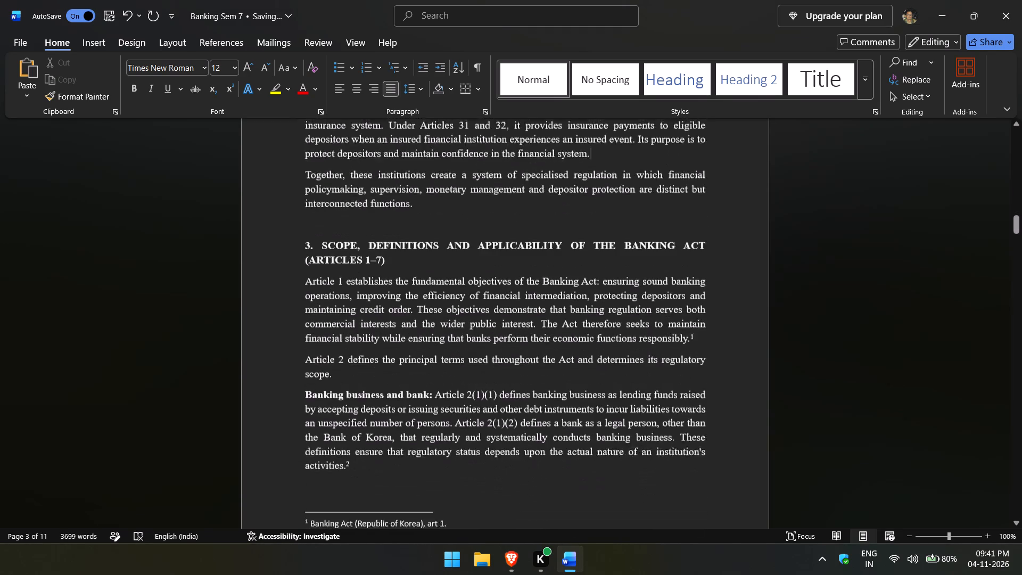
{"action": "scroll", "coordinate": [621, 426], "scroll_direction": "down", "scroll_amount": 1}
{"action": "scroll", "coordinate": [621, 426], "scroll_direction": "up", "scroll_amount": 5}
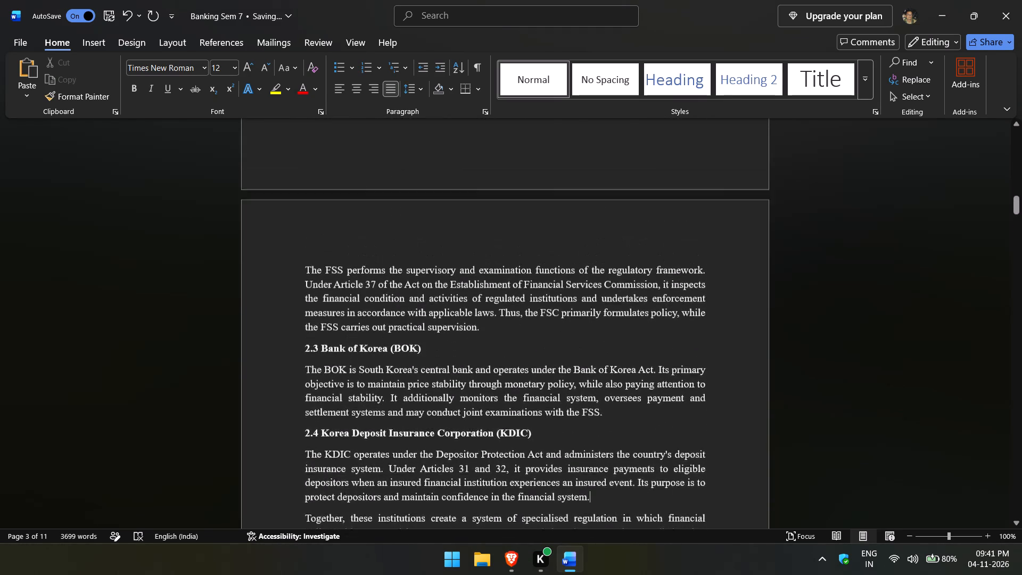
{"action": "scroll", "coordinate": [621, 426], "scroll_direction": "up", "scroll_amount": 4}
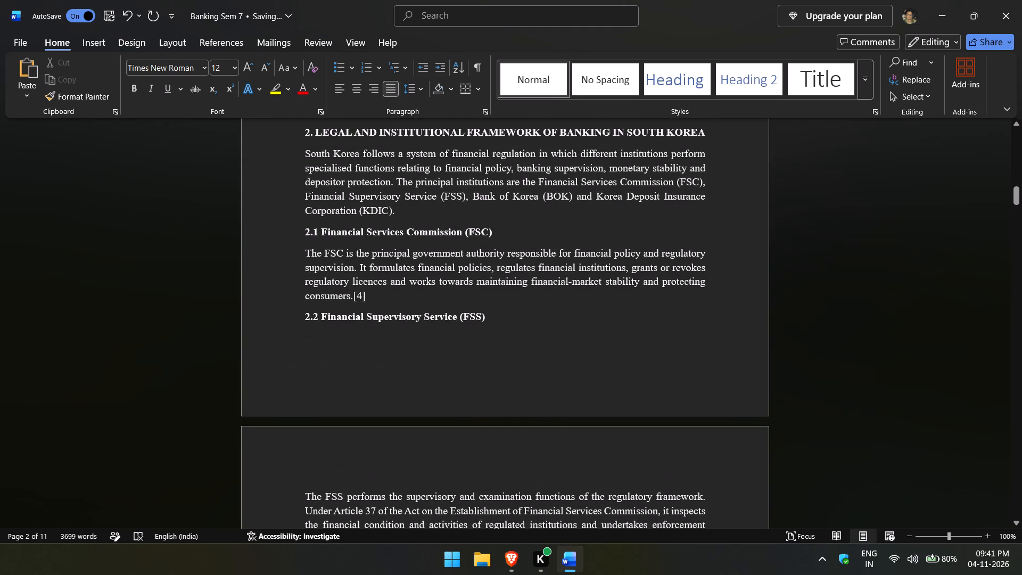
{"action": "left_click", "coordinate": [427, 300]}
{"action": "key", "text": "BackSpace"}
{"action": "key", "text": "BackSpace"}
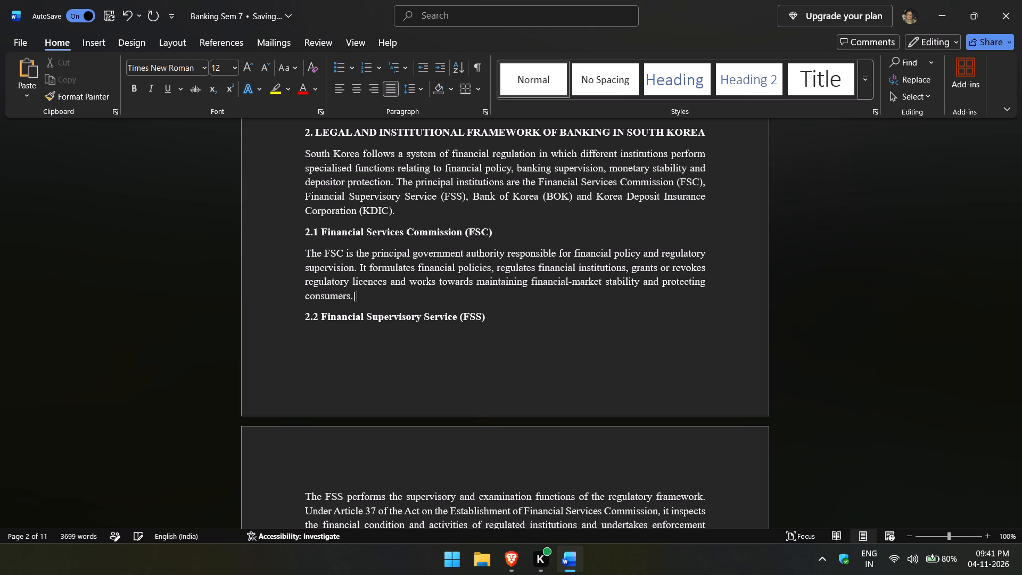
{"action": "key", "text": "BackSpace"}
Delete the [3], [2] and [1] markers ending the last three paragraphs of the Introduction, working upwards.
{"action": "scroll", "coordinate": [429, 314], "scroll_direction": "up", "scroll_amount": 3}
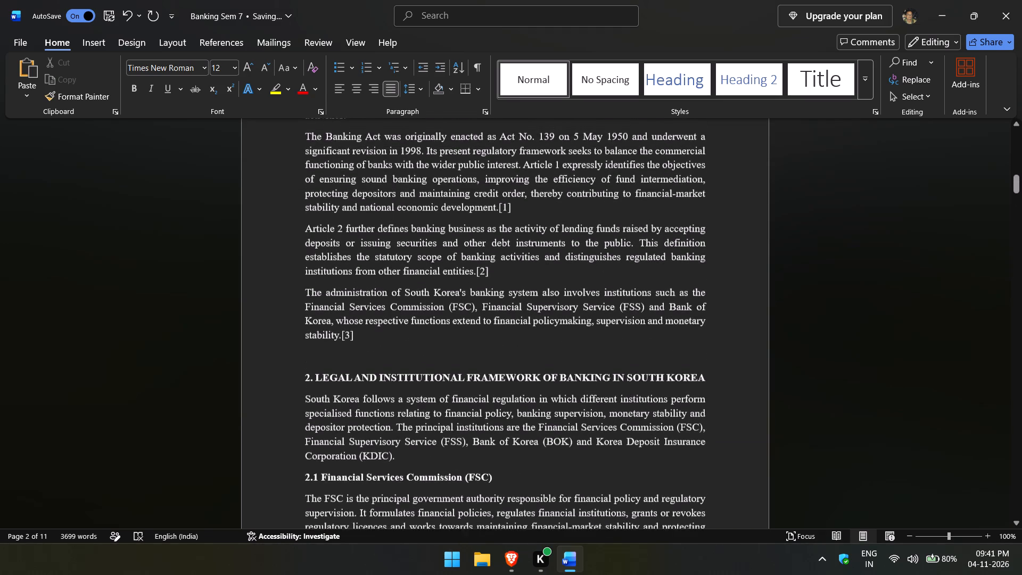
{"action": "left_click", "coordinate": [382, 343]}
{"action": "key", "text": "BackSpace"}
{"action": "key", "text": "BackSpace"}
{"action": "key", "text": "BackSpace"}
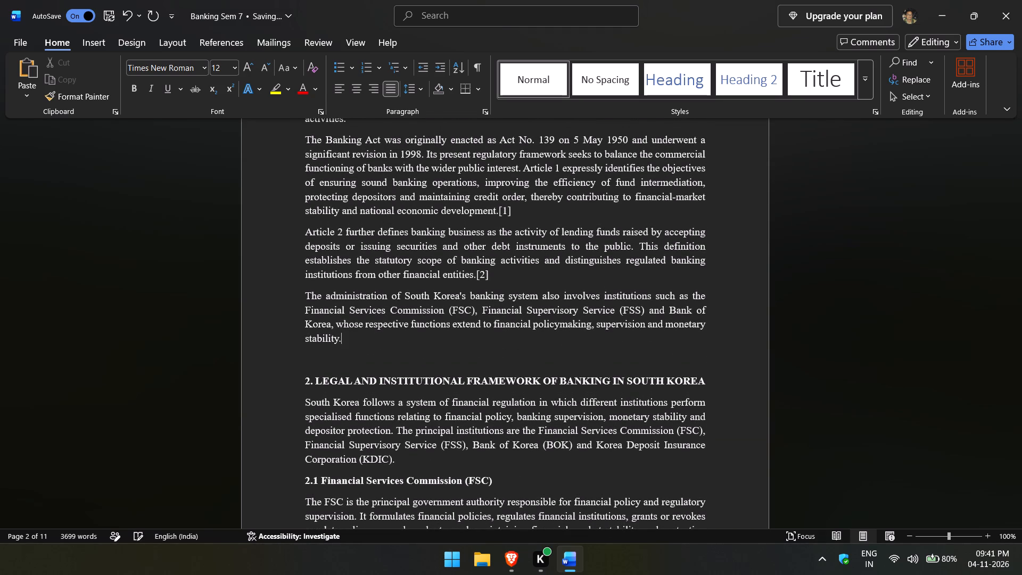
{"action": "scroll", "coordinate": [382, 343], "scroll_direction": "up", "scroll_amount": 2}
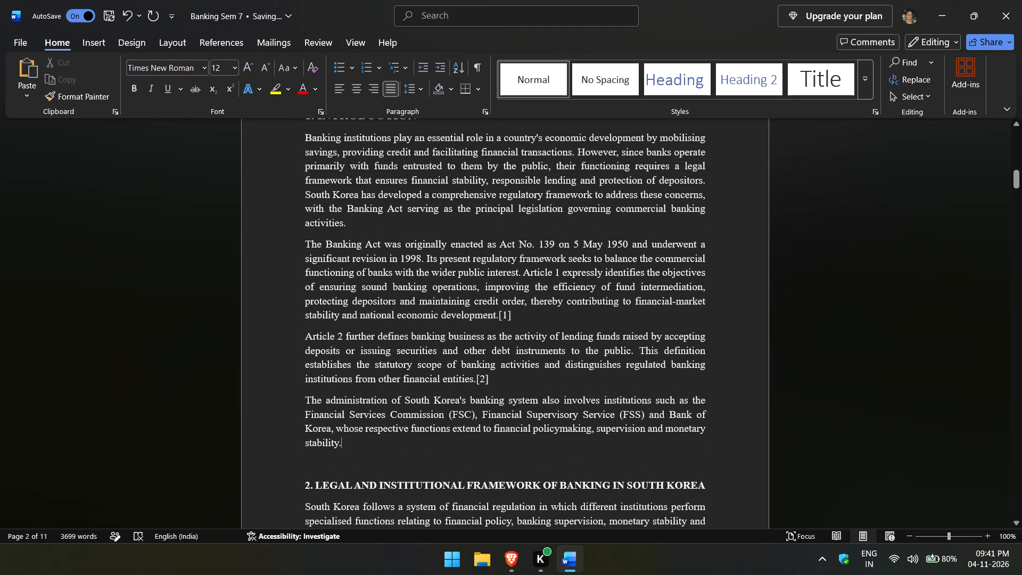
{"action": "left_click", "coordinate": [520, 385]}
{"action": "key", "text": "BackSpace"}
{"action": "key", "text": "BackSpace"}
{"action": "key", "text": "BackSpace"}
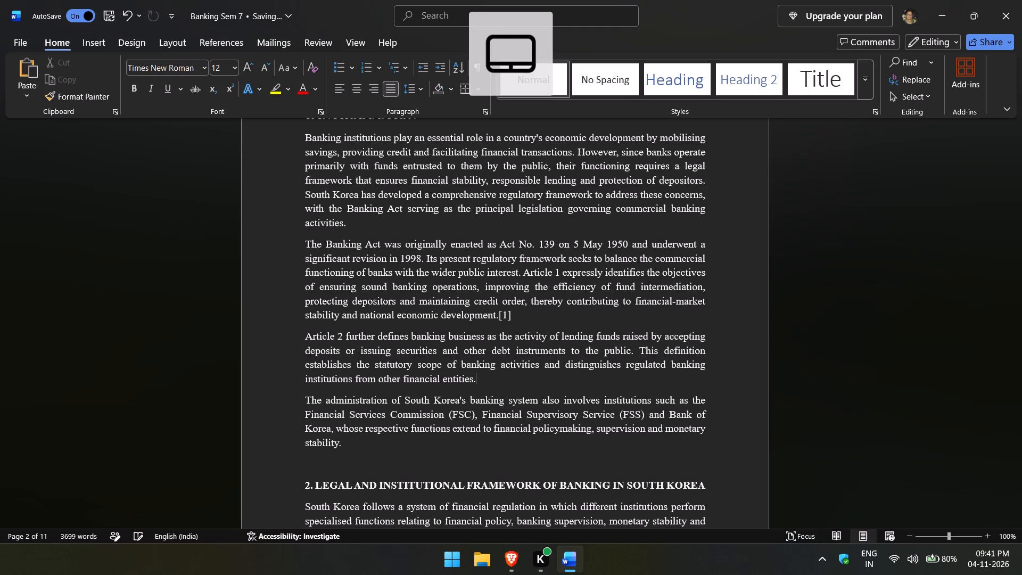
{"action": "left_click", "coordinate": [526, 324]}
{"action": "key", "text": "BackSpace"}
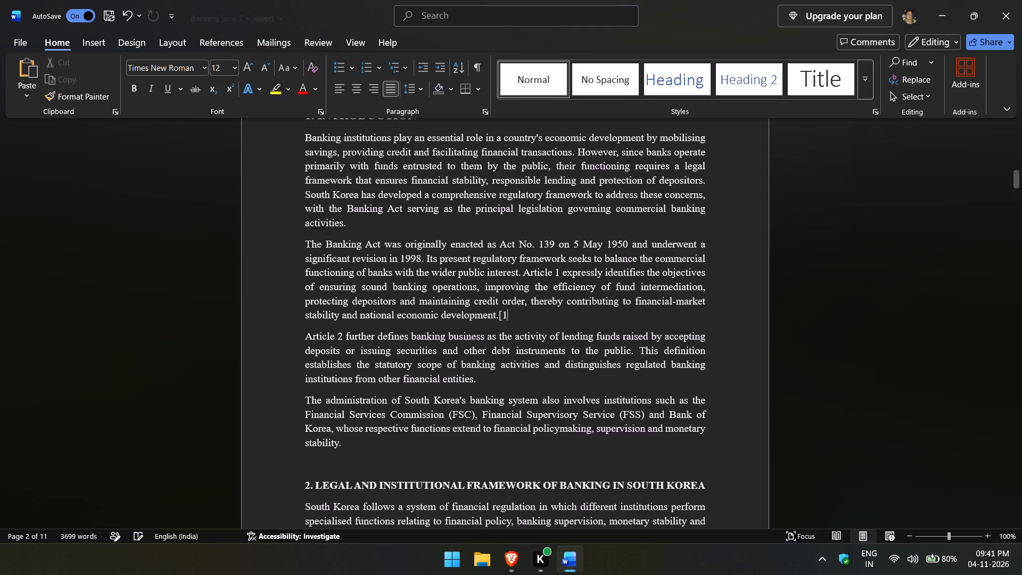
{"action": "key", "text": "BackSpace"}
{"action": "key", "text": "BackSpace"}
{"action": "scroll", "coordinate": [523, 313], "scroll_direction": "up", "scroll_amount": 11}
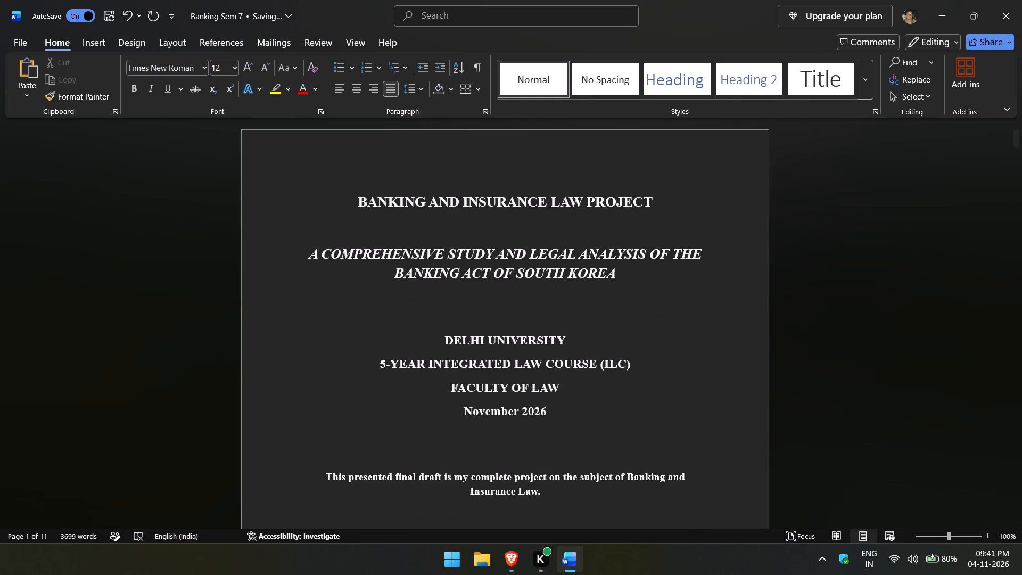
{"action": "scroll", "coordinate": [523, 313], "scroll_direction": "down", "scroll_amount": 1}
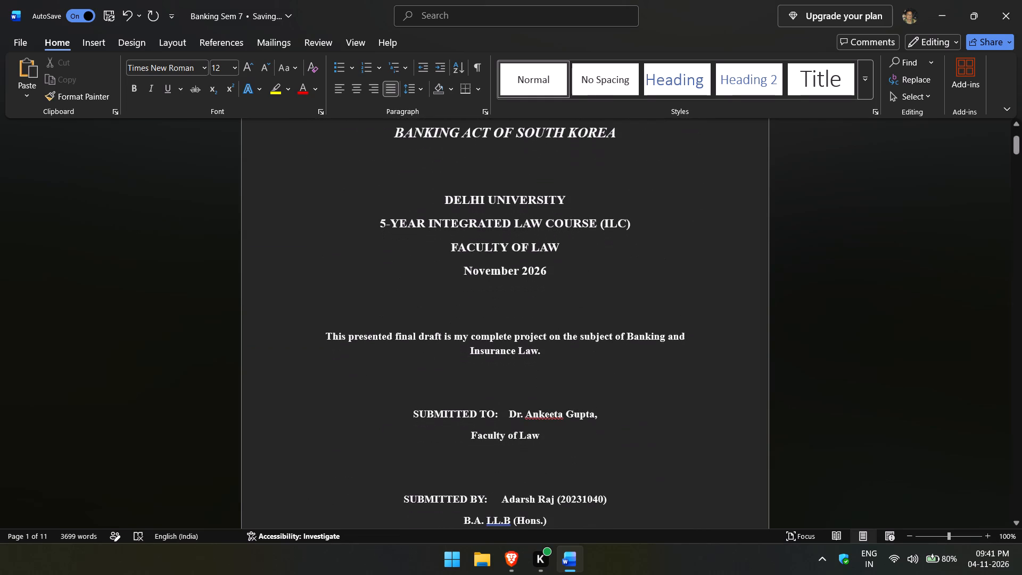
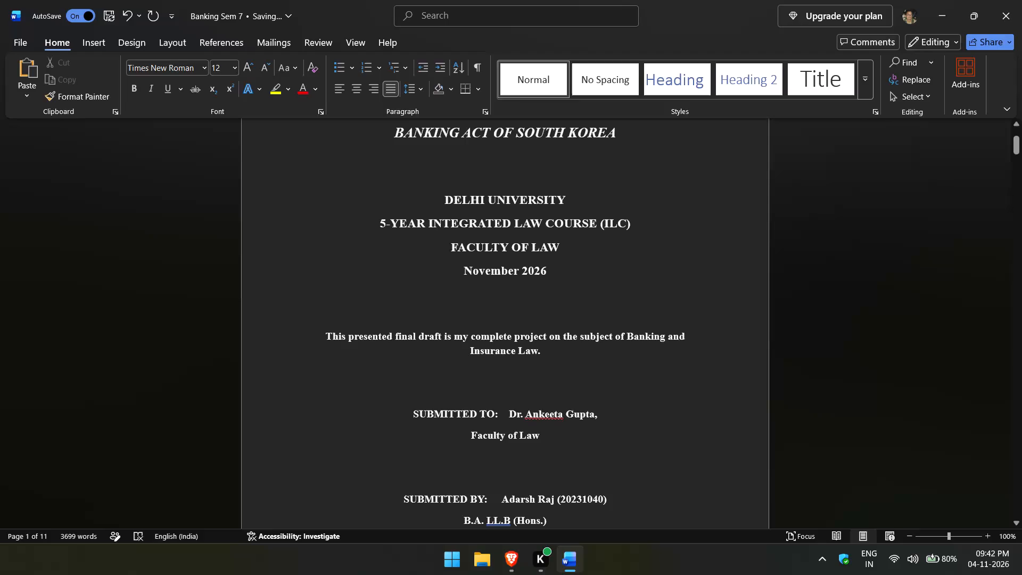
Change the font of all the report's footnotes to Times New Roman.
{"action": "scroll", "coordinate": [523, 313], "scroll_direction": "down", "scroll_amount": 1}
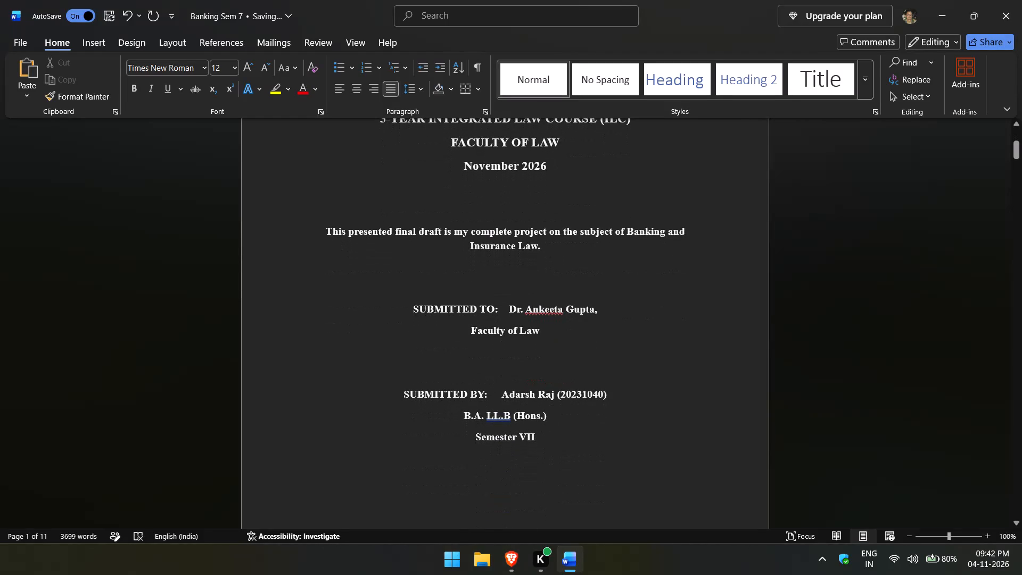
{"action": "scroll", "coordinate": [523, 313], "scroll_direction": "down", "scroll_amount": 8}
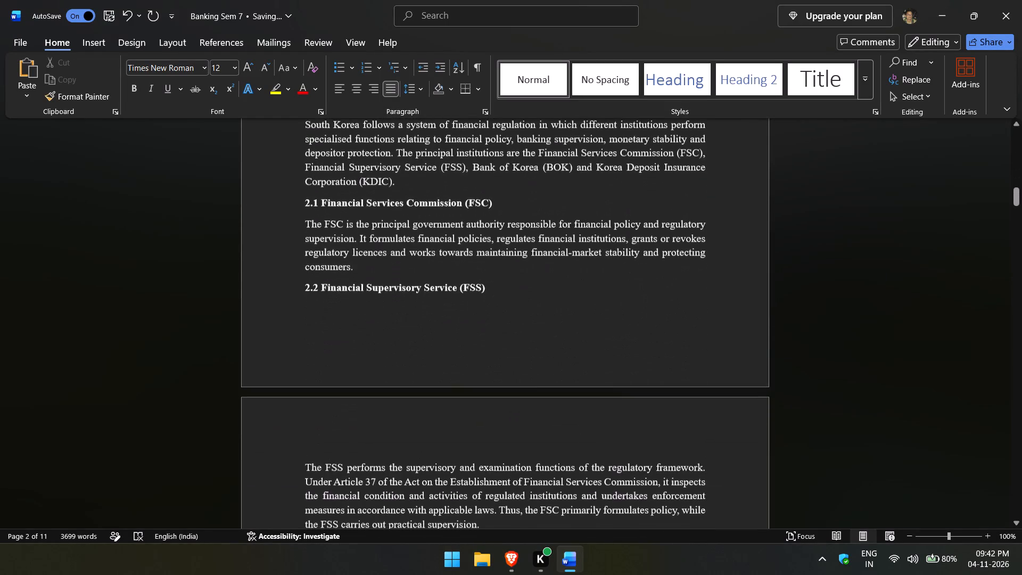
{"action": "scroll", "coordinate": [523, 313], "scroll_direction": "down", "scroll_amount": 3}
{"action": "scroll", "coordinate": [501, 528], "scroll_direction": "down", "scroll_amount": 9}
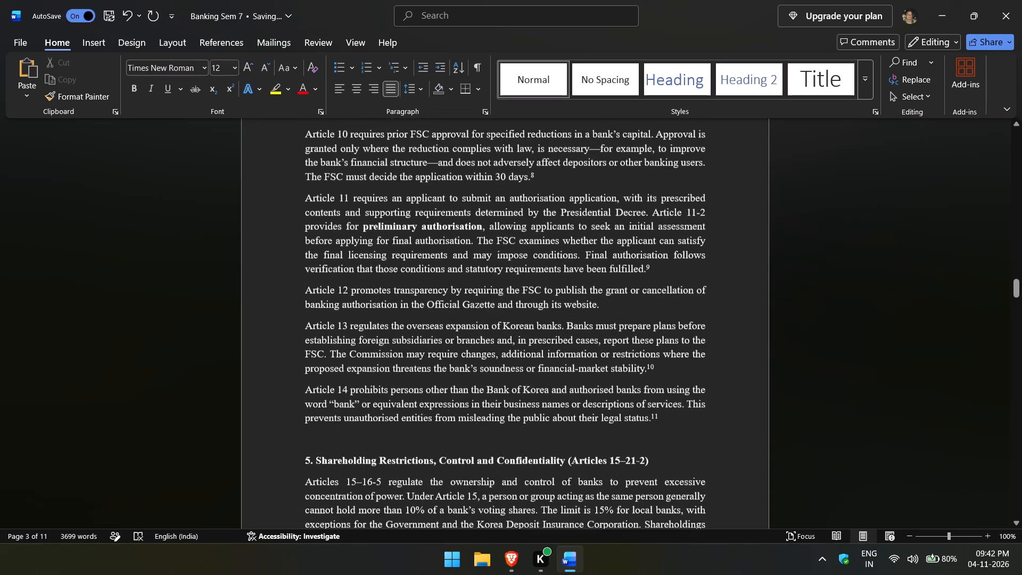
{"action": "scroll", "coordinate": [439, 465], "scroll_direction": "down", "scroll_amount": 4}
{"action": "left_click", "coordinate": [344, 205]}
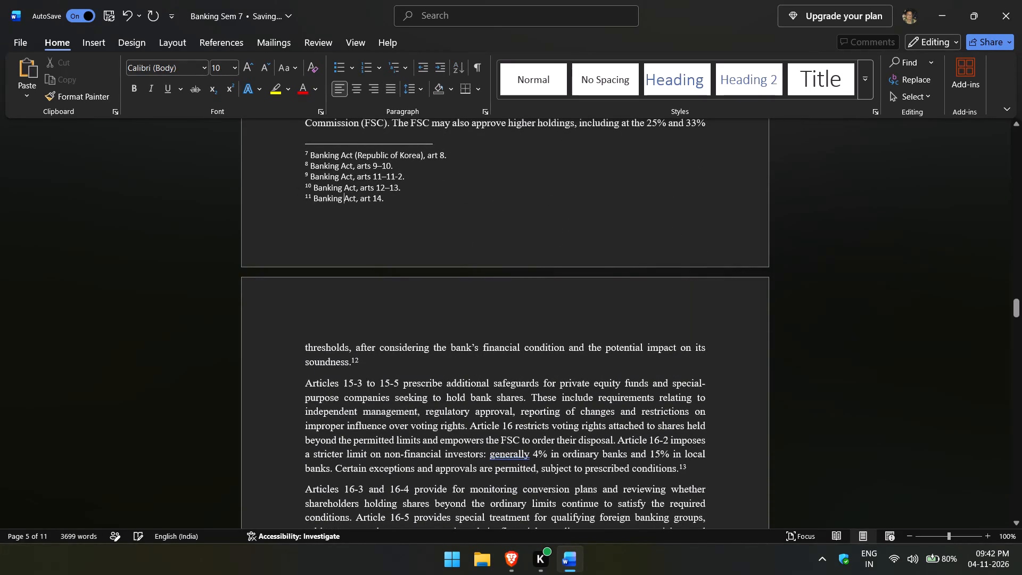
{"action": "key", "text": "ctrl+a"}
{"action": "left_click", "coordinate": [167, 64]}
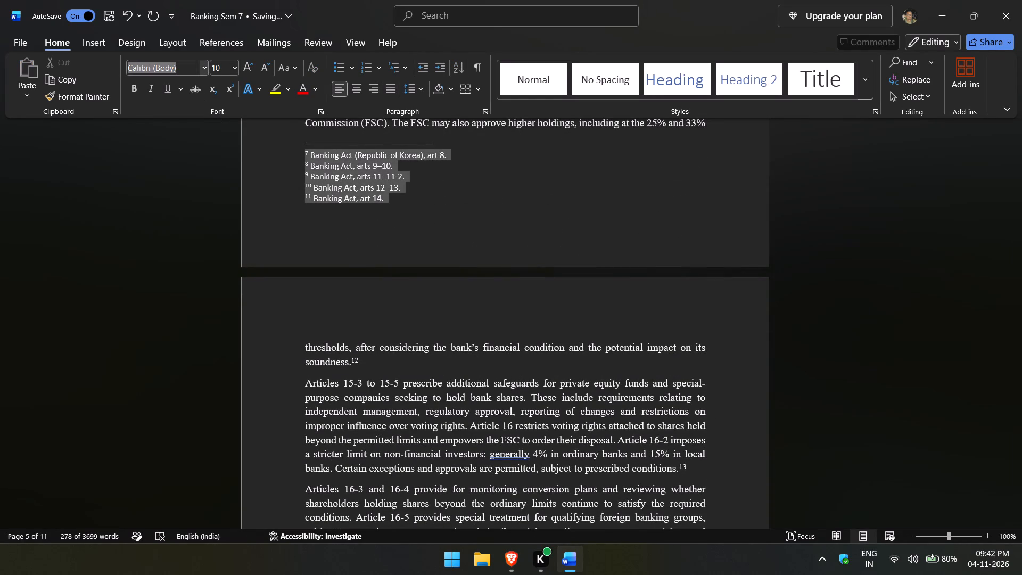
{"action": "type", "text": "tim"}
{"action": "key", "text": "Return"}
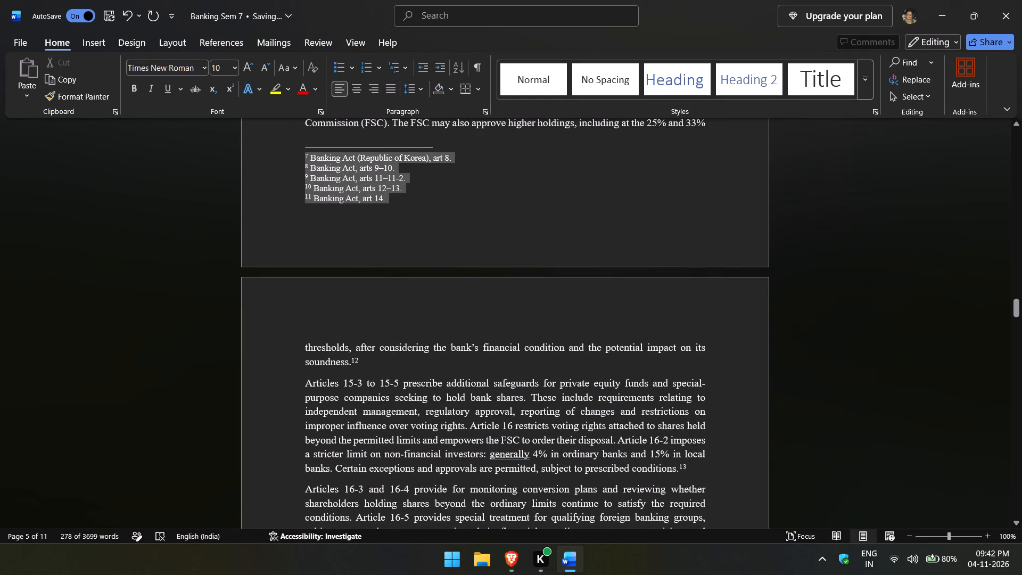
{"action": "left_click", "coordinate": [345, 172]}
Copy the word "ibid" from footnote 2 beneath Section 3.
{"action": "scroll", "coordinate": [345, 172], "scroll_direction": "up", "scroll_amount": 3}
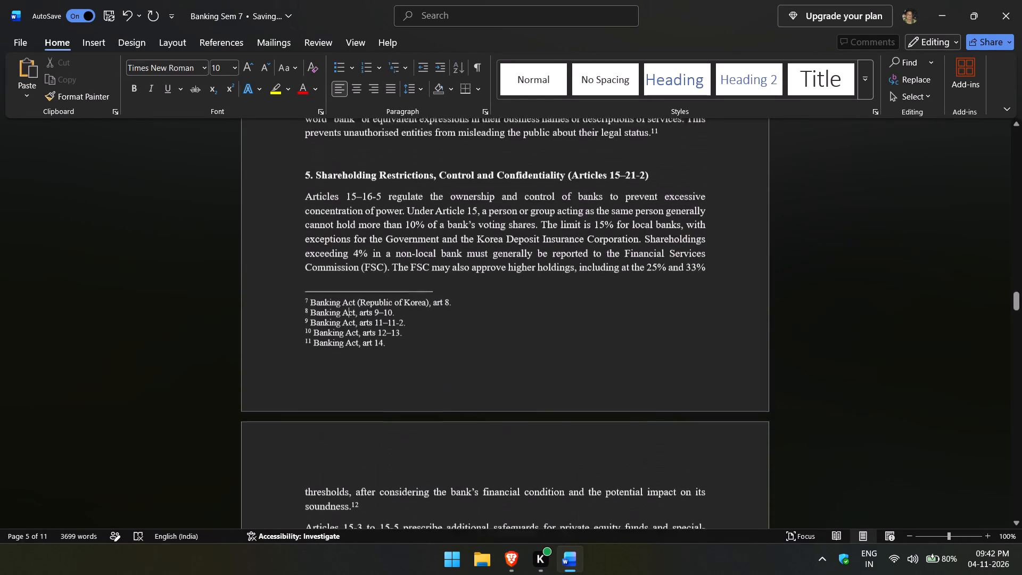
{"action": "scroll", "coordinate": [390, 280], "scroll_direction": "up", "scroll_amount": 8}
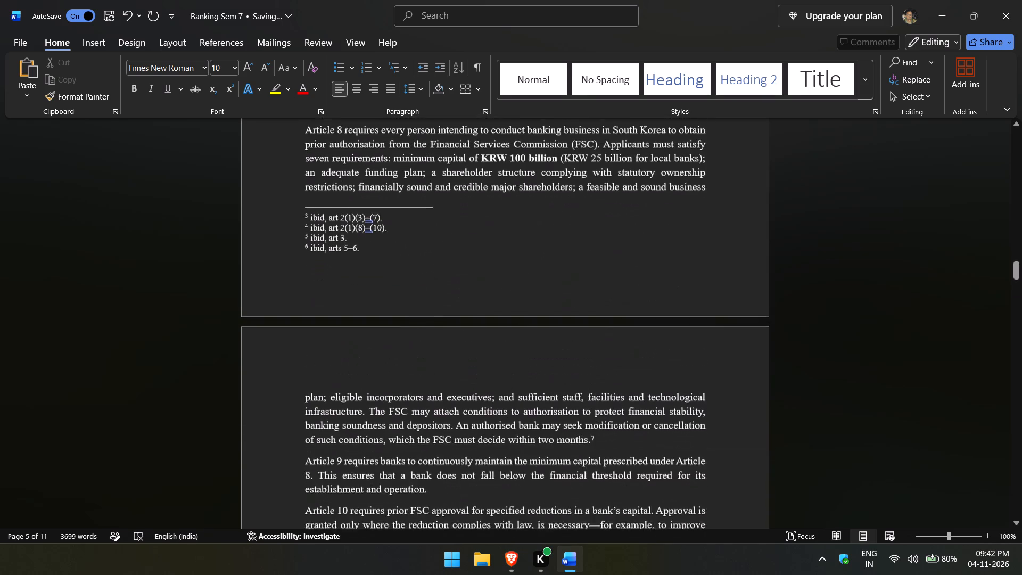
{"action": "scroll", "coordinate": [390, 280], "scroll_direction": "up", "scroll_amount": 1}
{"action": "scroll", "coordinate": [314, 258], "scroll_direction": "up", "scroll_amount": 6}
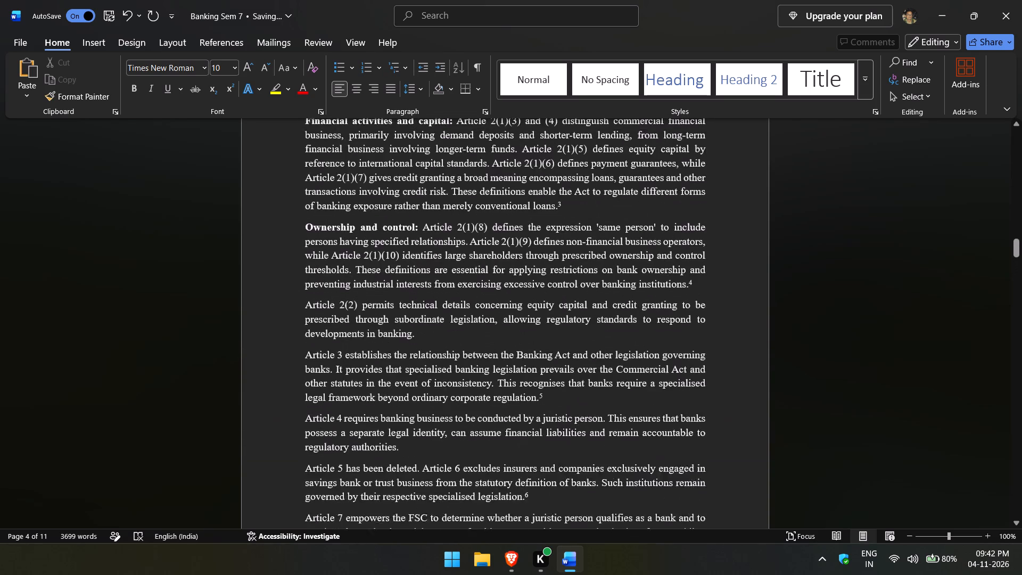
{"action": "scroll", "coordinate": [314, 258], "scroll_direction": "up", "scroll_amount": 1}
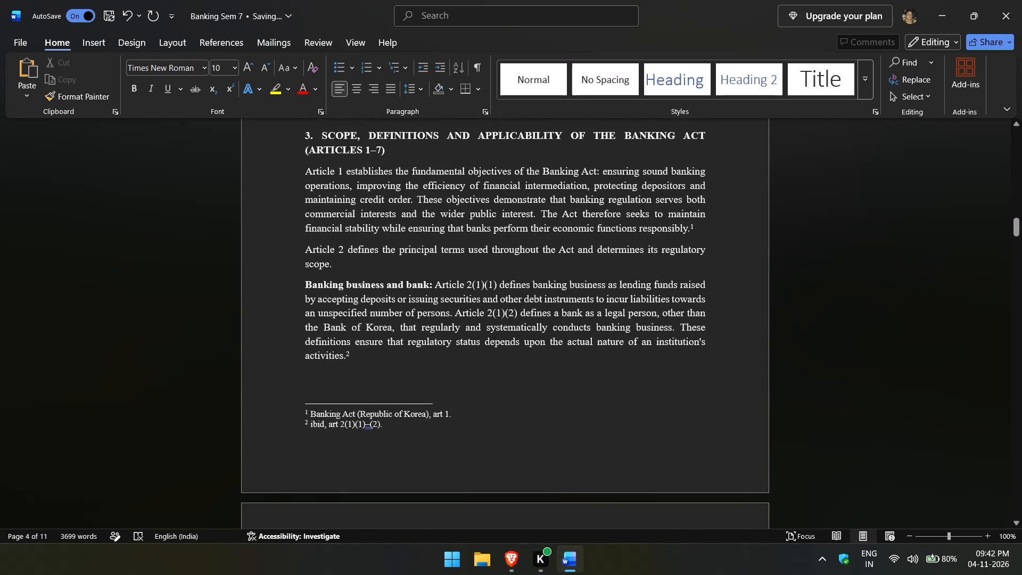
{"action": "double_click", "coordinate": [317, 426]}
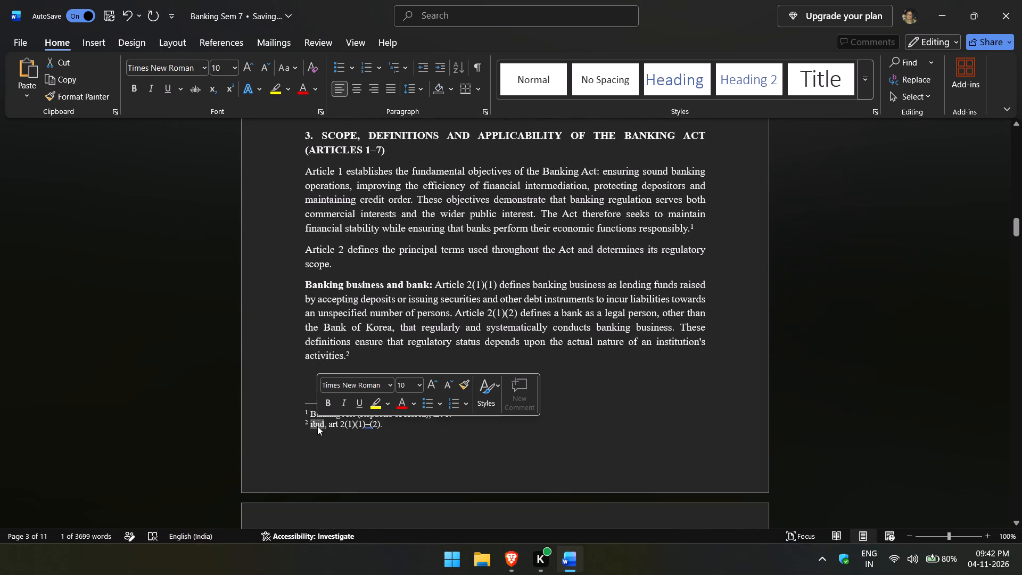
{"action": "key", "text": "ctrl+c"}
Replace every "Banking Act (Republic of Korea)" in the footnotes with the copied "ibid".
{"action": "scroll", "coordinate": [317, 426], "scroll_direction": "down", "scroll_amount": 6}
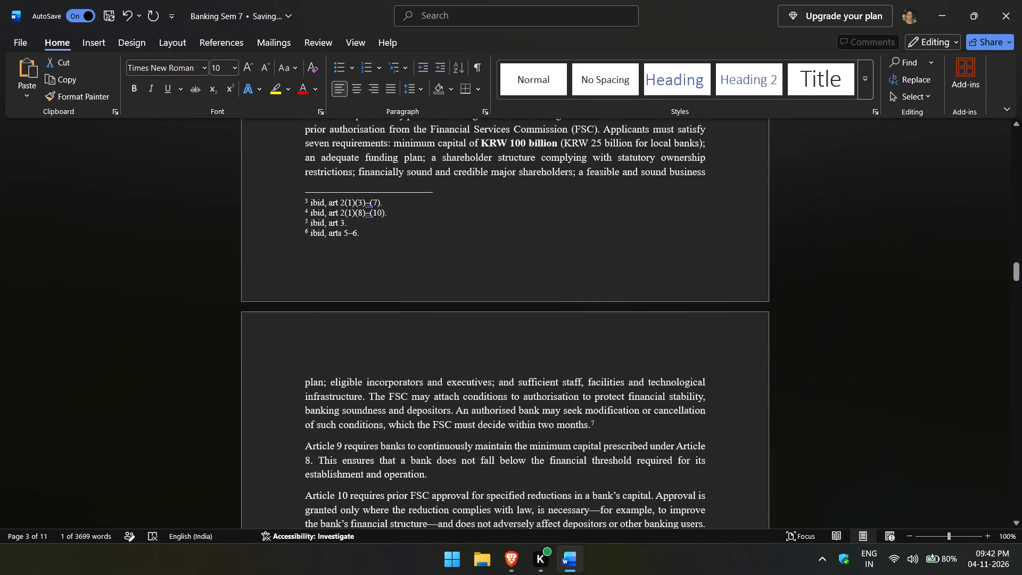
{"action": "scroll", "coordinate": [317, 426], "scroll_direction": "down", "scroll_amount": 6}
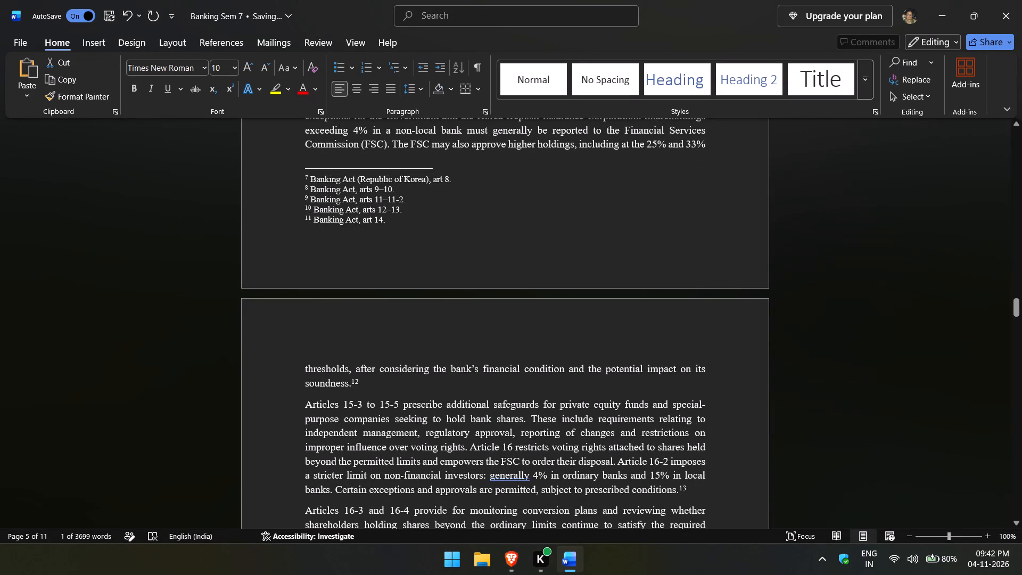
{"action": "scroll", "coordinate": [424, 180], "scroll_direction": "up", "scroll_amount": 8}
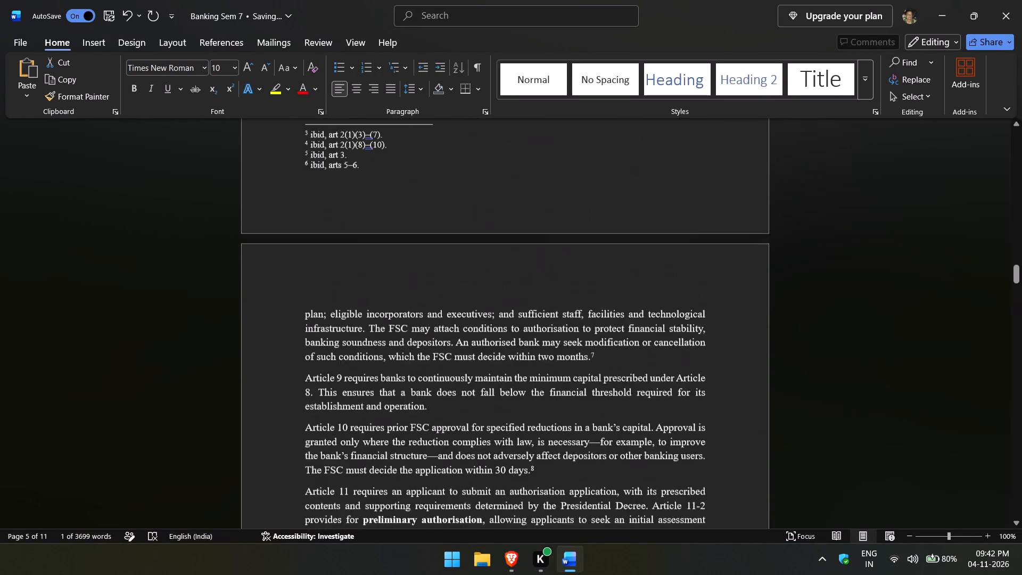
{"action": "scroll", "coordinate": [424, 180], "scroll_direction": "down", "scroll_amount": 3}
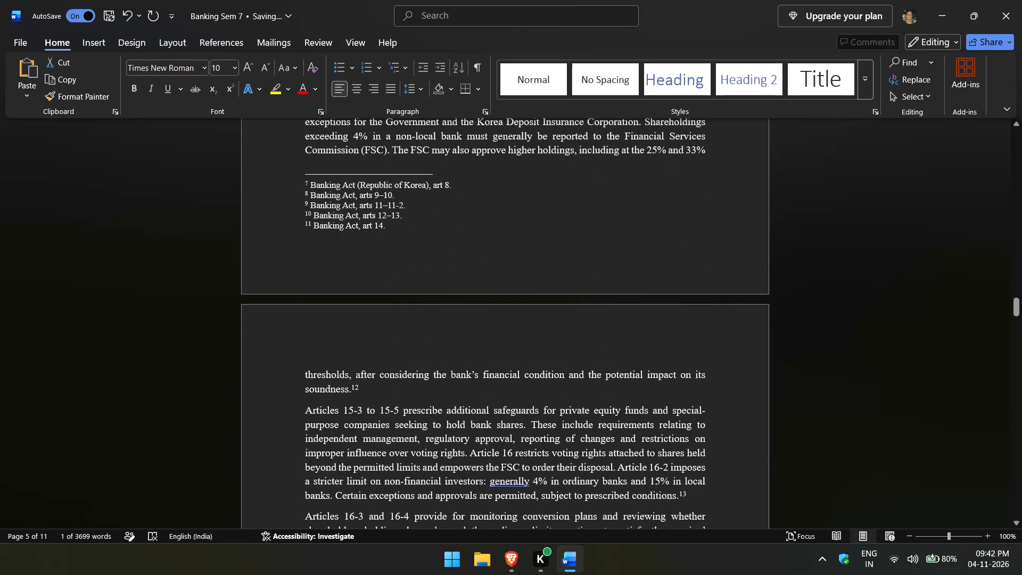
{"action": "left_click_drag", "start_coordinate": [428, 185], "coordinate": [419, 185]}
{"action": "left_click", "coordinate": [419, 185]}
{"action": "left_click", "coordinate": [459, 18]}
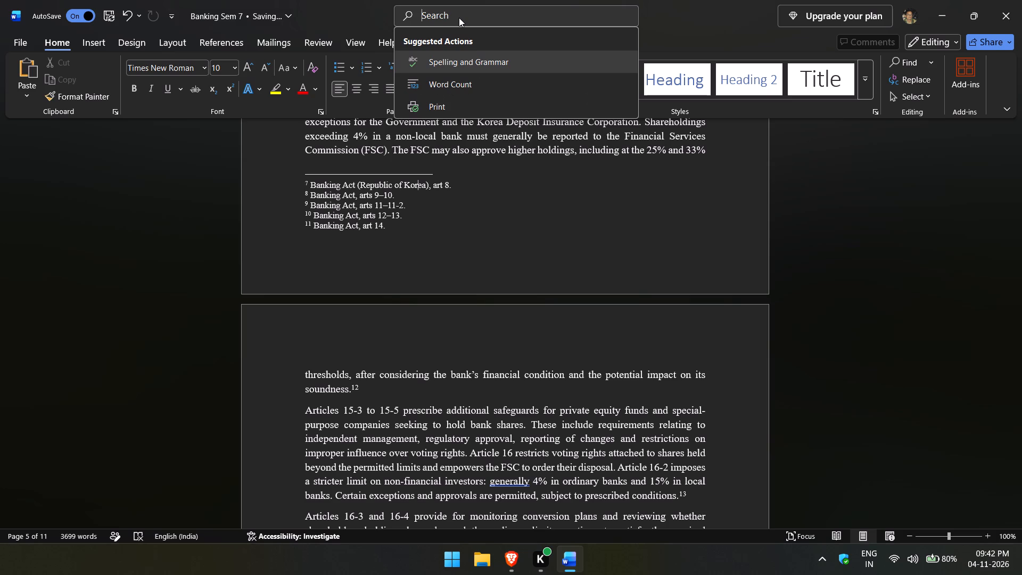
{"action": "type", "text": "find"}
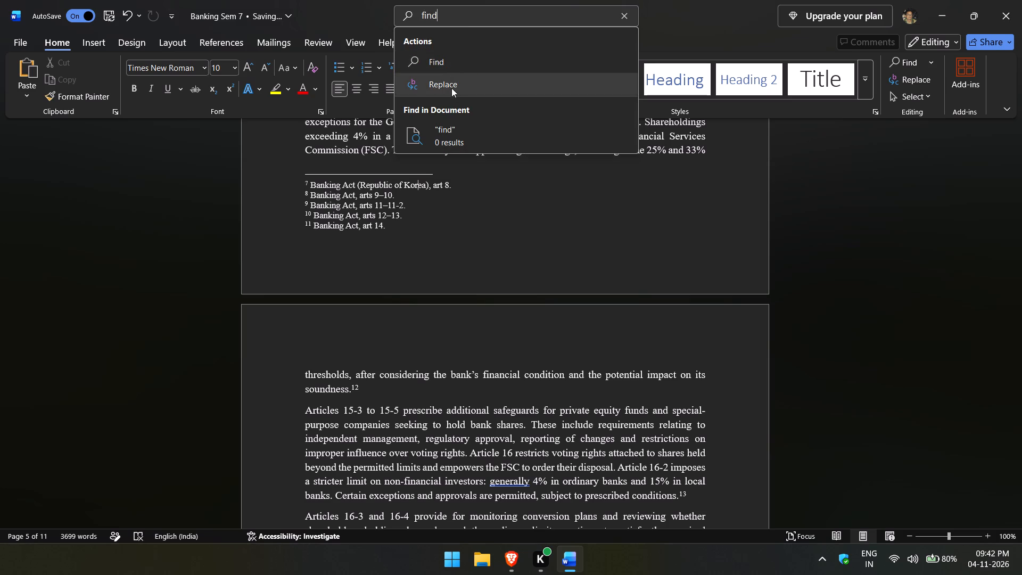
{"action": "left_click", "coordinate": [452, 86]}
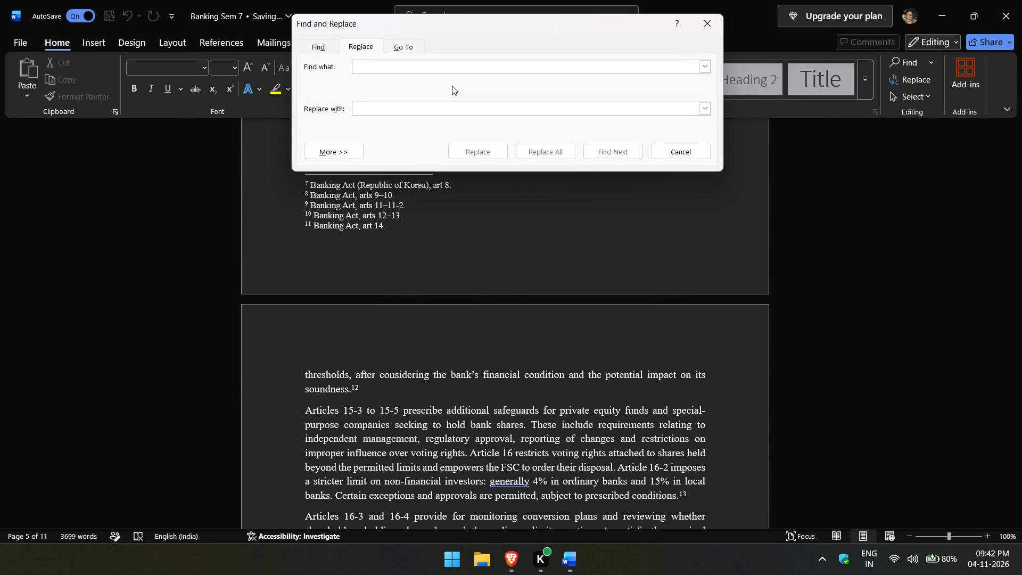
{"action": "left_click", "coordinate": [407, 107]}
{"action": "key", "text": "ctrl+v"}
{"action": "left_click", "coordinate": [388, 69]}
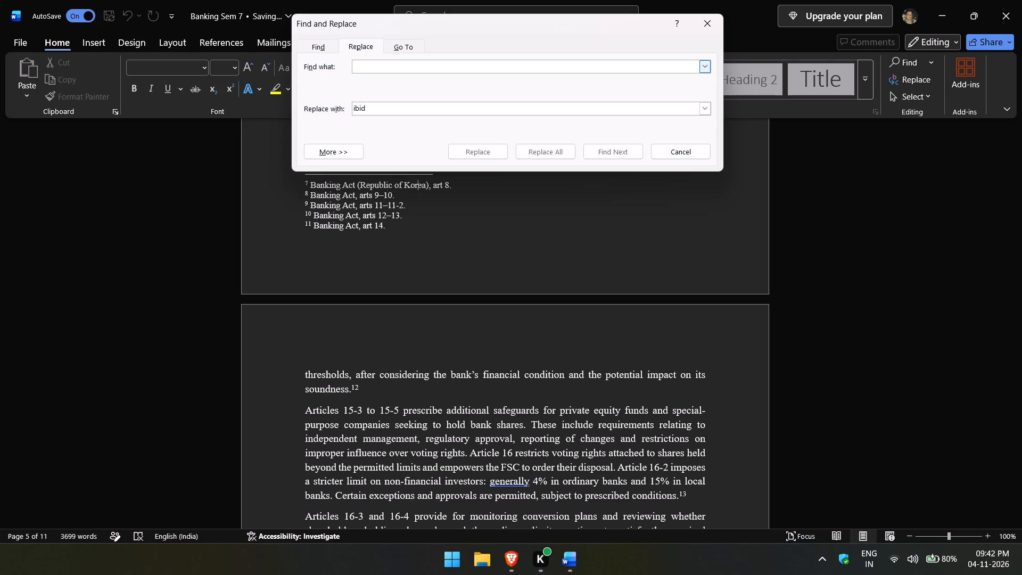
{"action": "type", "text": "Ban"}
{"action": "type", "text": "king A"}
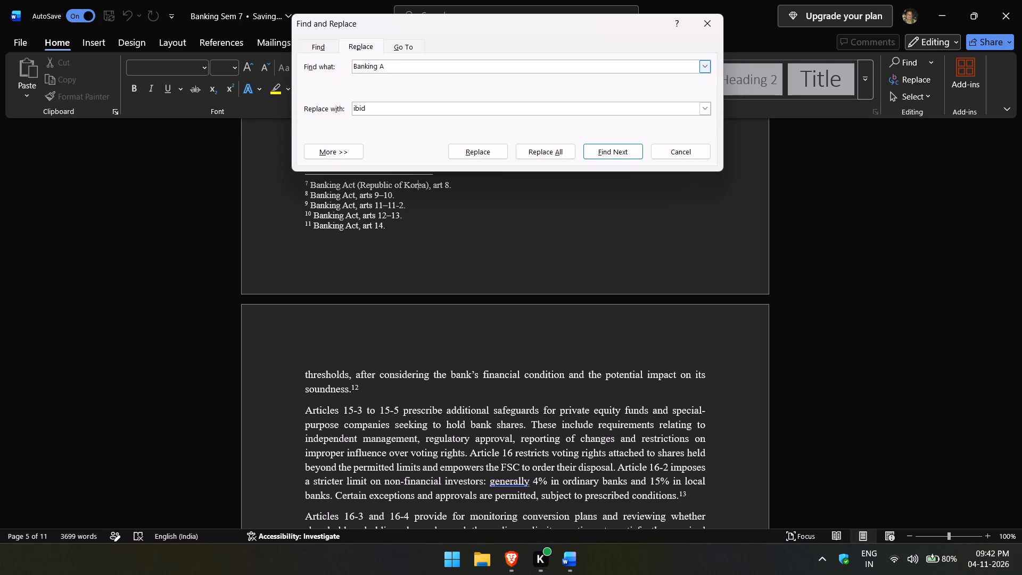
{"action": "type", "text": "ct"}
{"action": "key", "text": "space"}
{"action": "type", "text": "("}
{"action": "type", "text": "Republic"}
{"action": "key", "text": "space"}
{"action": "type", "text": "of Korea"}
{"action": "key", "text": "shift+parenright"}
{"action": "left_click", "coordinate": [545, 149]}
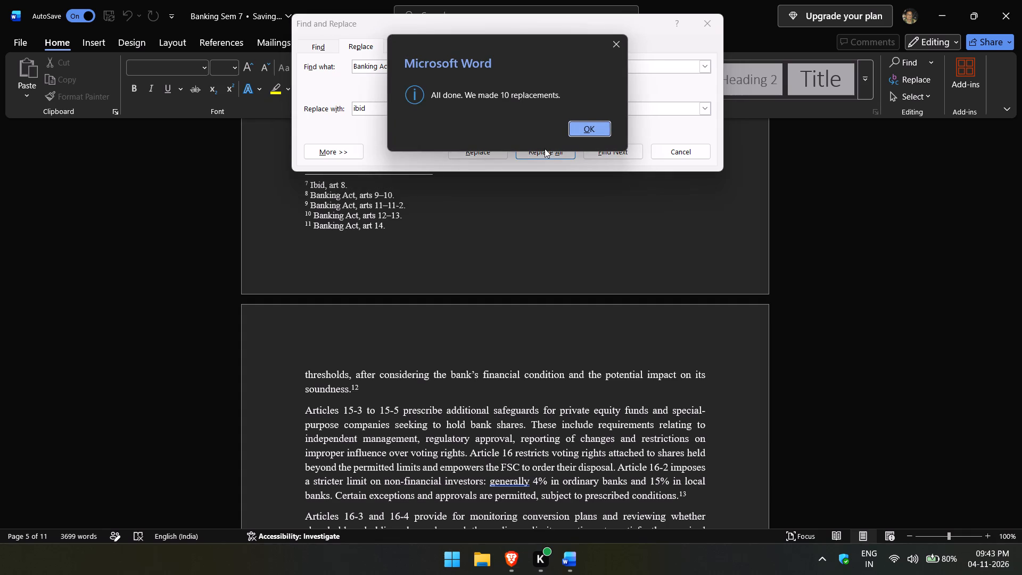
{"action": "left_click", "coordinate": [584, 130]}
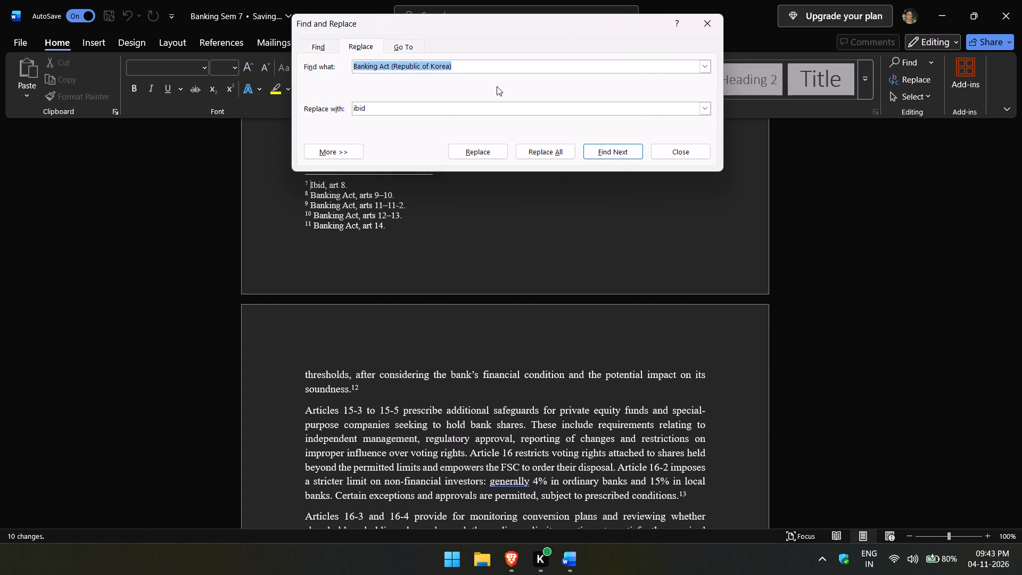
Replace every remaining "Banking Act" in the footnotes with "ibid" and close Find and Replace.
{"action": "left_click", "coordinate": [459, 68]}
{"action": "key", "text": "BackSpace"}
{"action": "key", "text": "BackSpace"}
{"action": "key", "text": "BackSpace"}
{"action": "key", "text": "BackSpace"}
{"action": "key", "text": "BackSpace"}
{"action": "key", "text": "BackSpace"}
{"action": "key", "text": "BackSpace"}
{"action": "key", "text": "BackSpace"}
{"action": "key", "text": "BackSpace"}
{"action": "key", "text": "BackSpace"}
{"action": "key", "text": "BackSpace"}
{"action": "key", "text": "BackSpace"}
{"action": "key", "text": "BackSpace"}
{"action": "key", "text": "BackSpace"}
{"action": "key", "text": "BackSpace"}
{"action": "key", "text": "BackSpace"}
{"action": "key", "text": "BackSpace"}
{"action": "key", "text": "BackSpace"}
{"action": "key", "text": "BackSpace"}
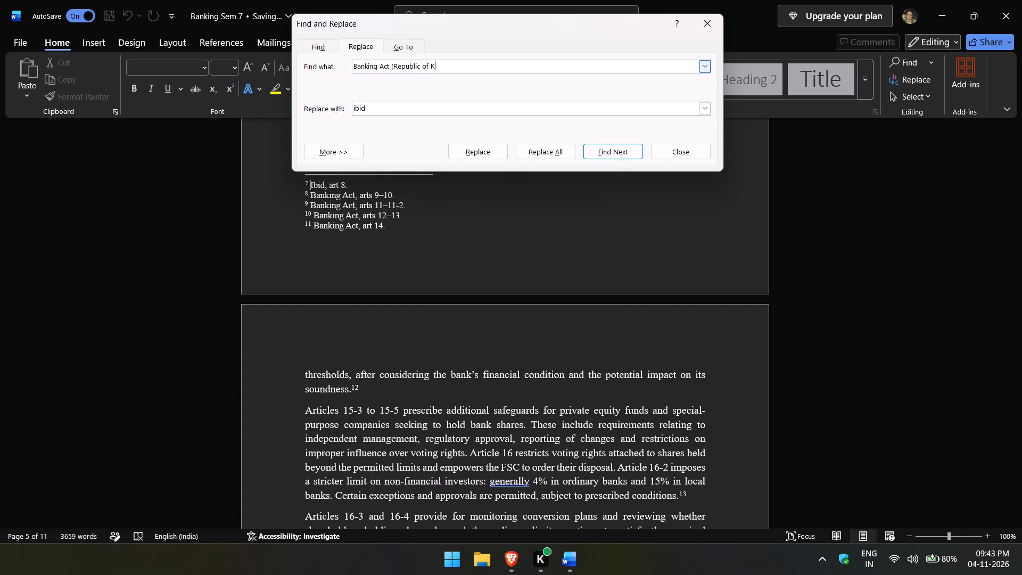
{"action": "key", "text": "BackSpace"}
{"action": "left_click", "coordinate": [539, 157]}
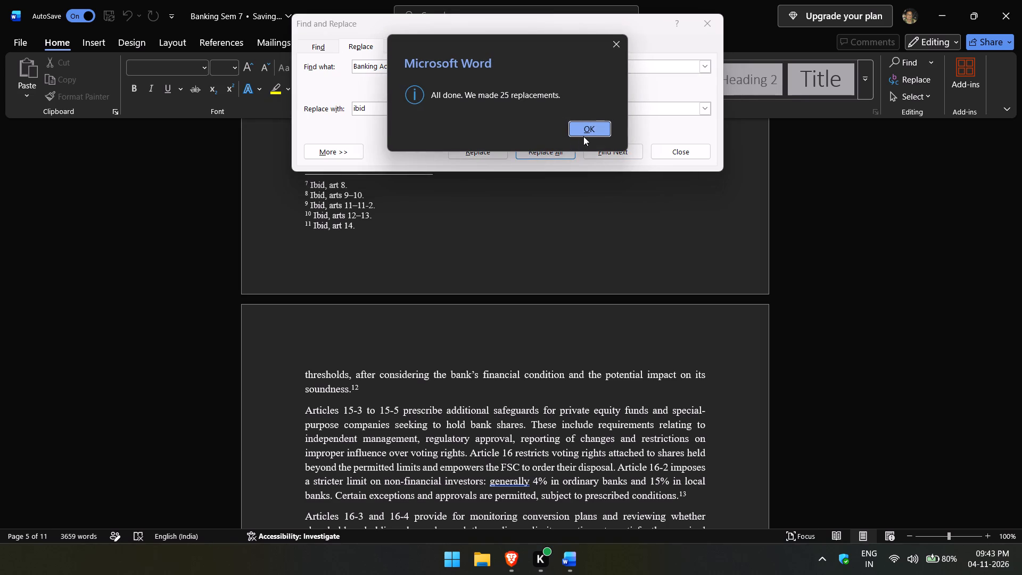
{"action": "left_click", "coordinate": [583, 136]}
{"action": "left_click", "coordinate": [711, 31]}
Review the replaced footnotes from Section 5 back to the start of Section 3.
{"action": "scroll", "coordinate": [468, 364], "scroll_direction": "up", "scroll_amount": 7}
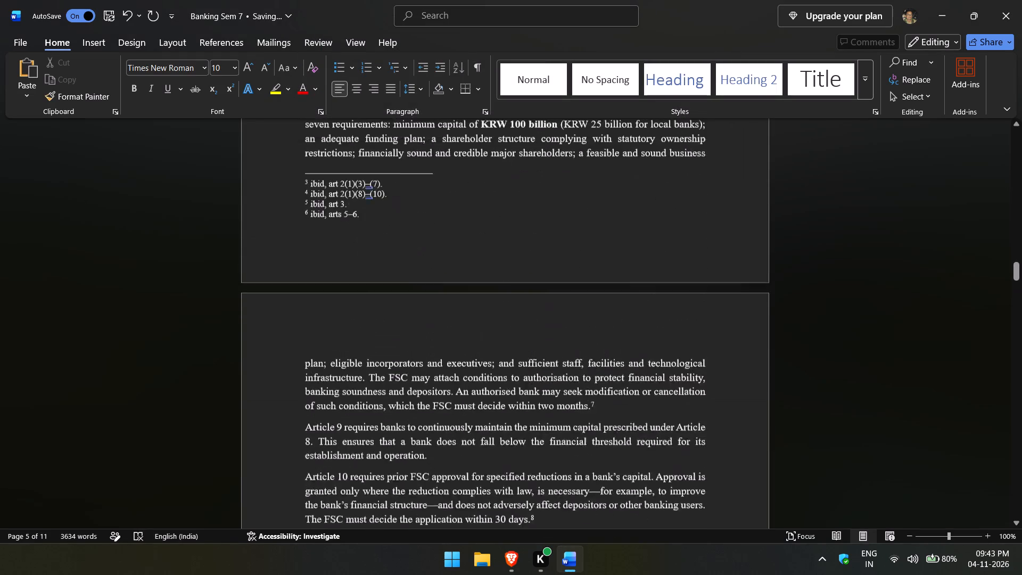
{"action": "scroll", "coordinate": [468, 364], "scroll_direction": "up", "scroll_amount": 9}
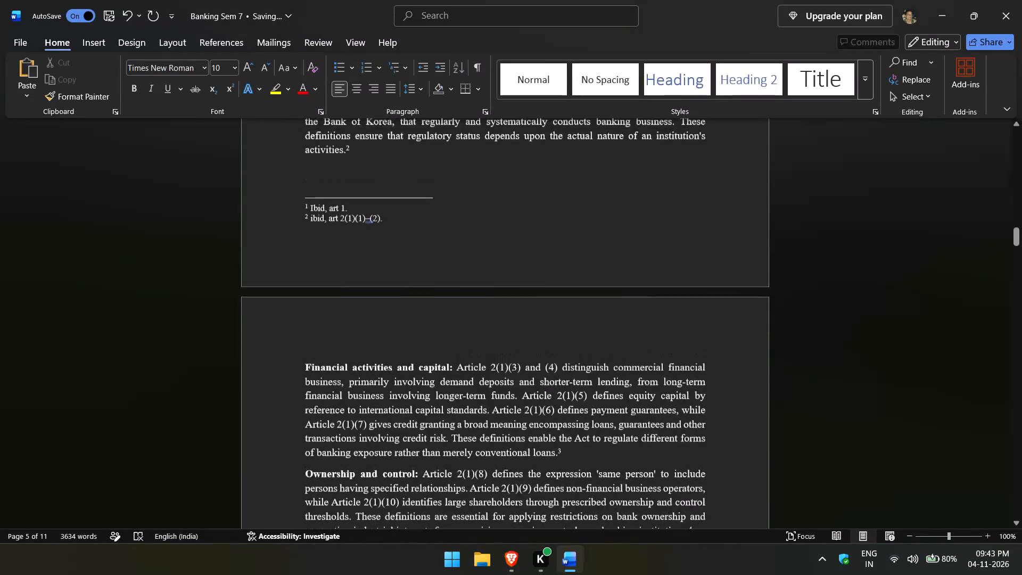
{"action": "scroll", "coordinate": [468, 364], "scroll_direction": "up", "scroll_amount": 2}
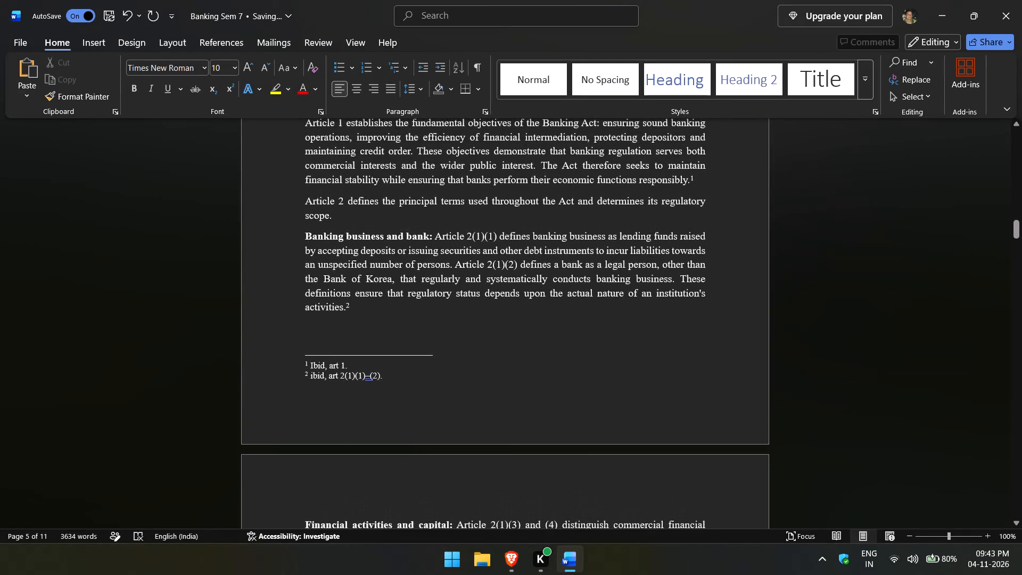
{"action": "scroll", "coordinate": [468, 364], "scroll_direction": "up", "scroll_amount": 2}
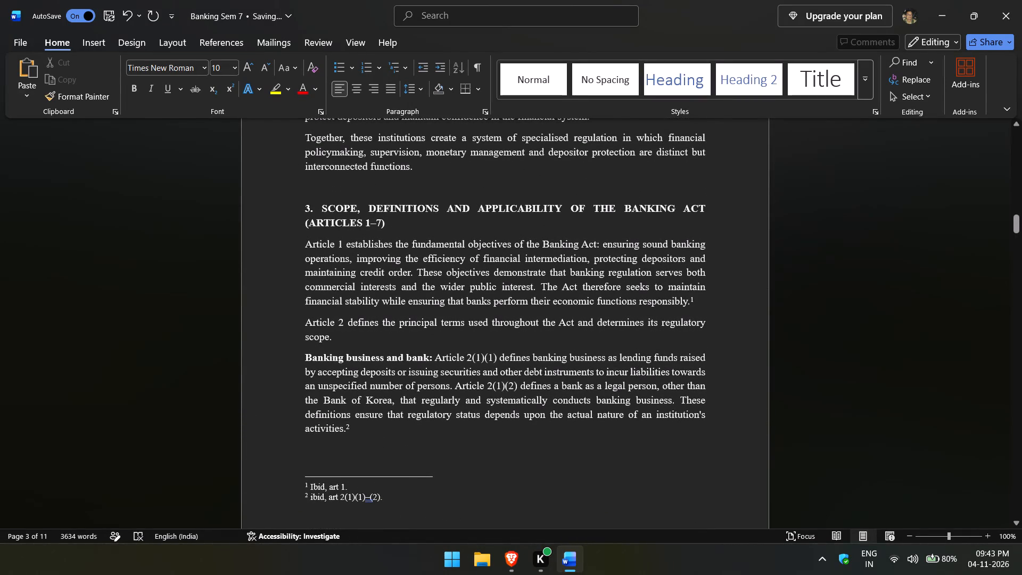
{"action": "left_click", "coordinate": [524, 562]}
{"action": "scroll", "coordinate": [468, 322], "scroll_direction": "down", "scroll_amount": 7}
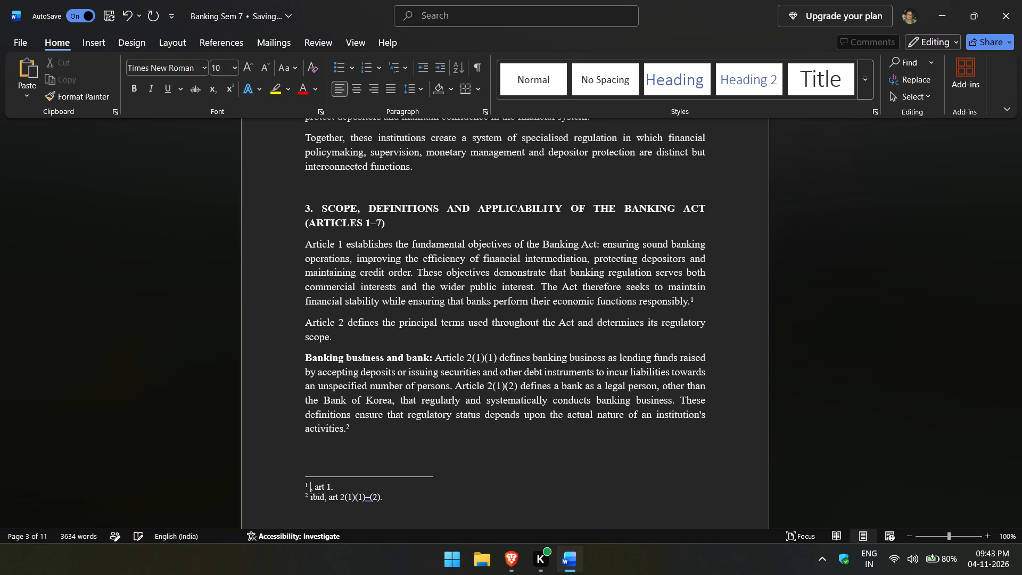
{"action": "key", "text": "ctrl+v"}
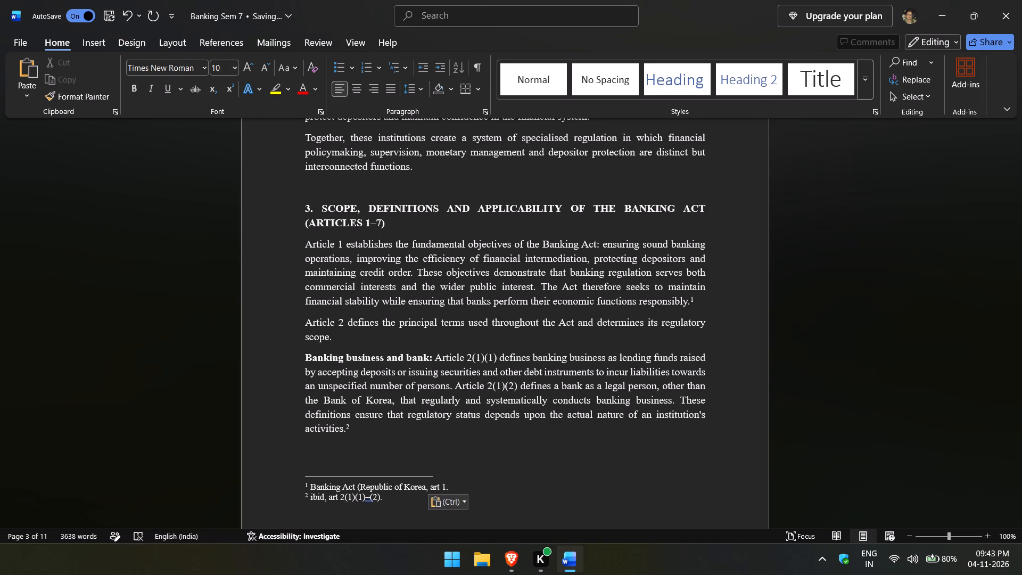
{"action": "key", "text": "shift+parenright"}
{"action": "left_click", "coordinate": [411, 332]}
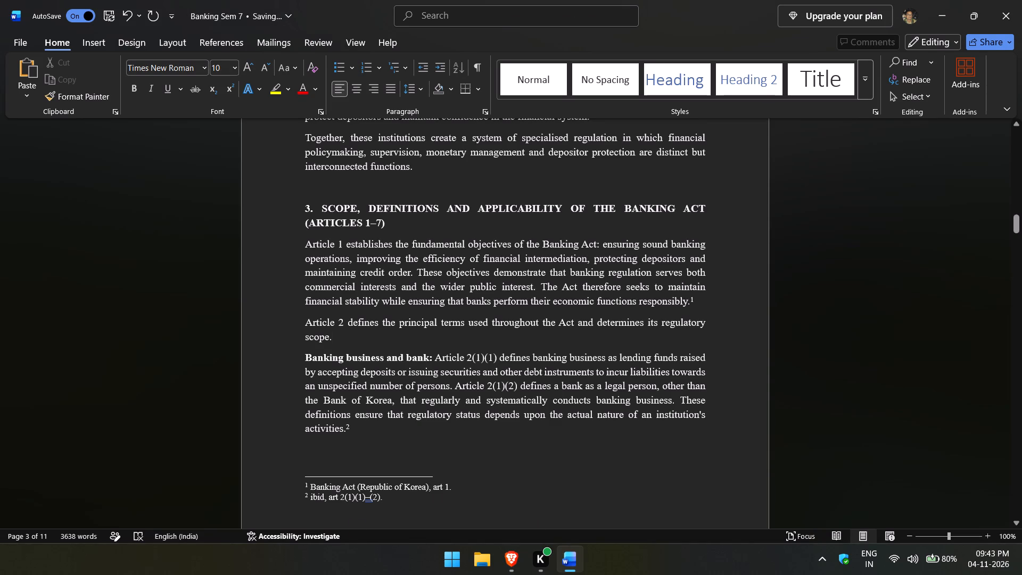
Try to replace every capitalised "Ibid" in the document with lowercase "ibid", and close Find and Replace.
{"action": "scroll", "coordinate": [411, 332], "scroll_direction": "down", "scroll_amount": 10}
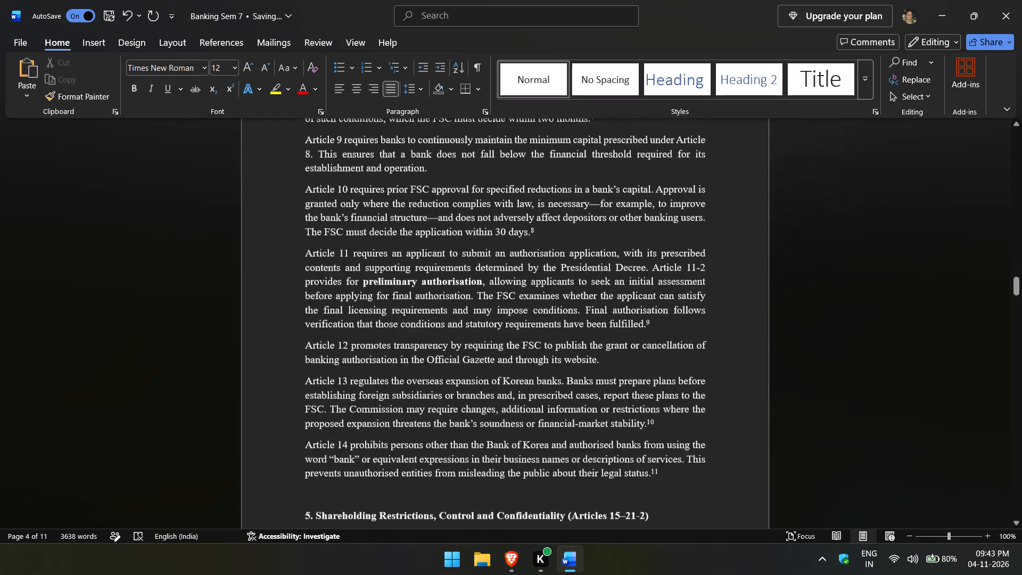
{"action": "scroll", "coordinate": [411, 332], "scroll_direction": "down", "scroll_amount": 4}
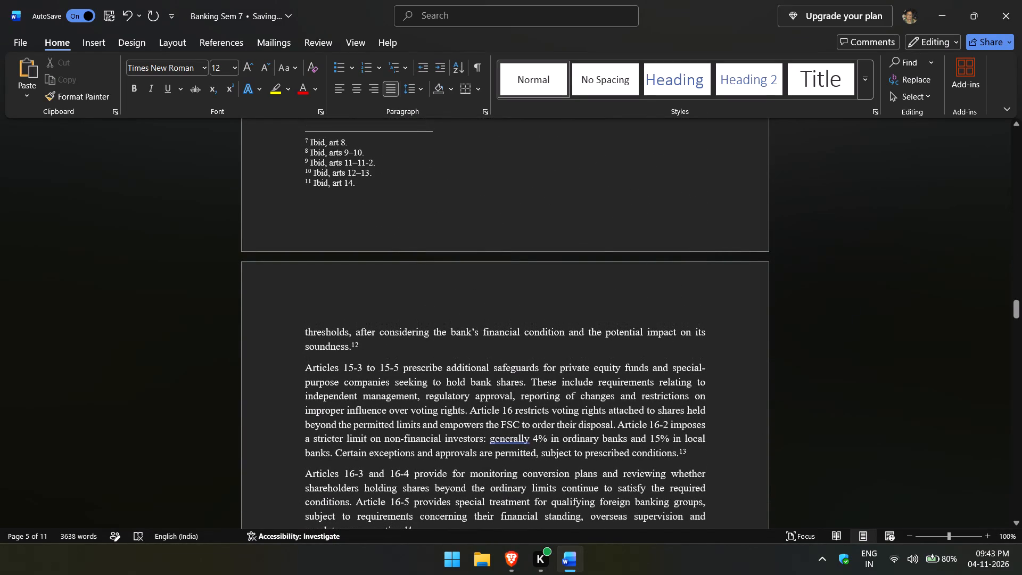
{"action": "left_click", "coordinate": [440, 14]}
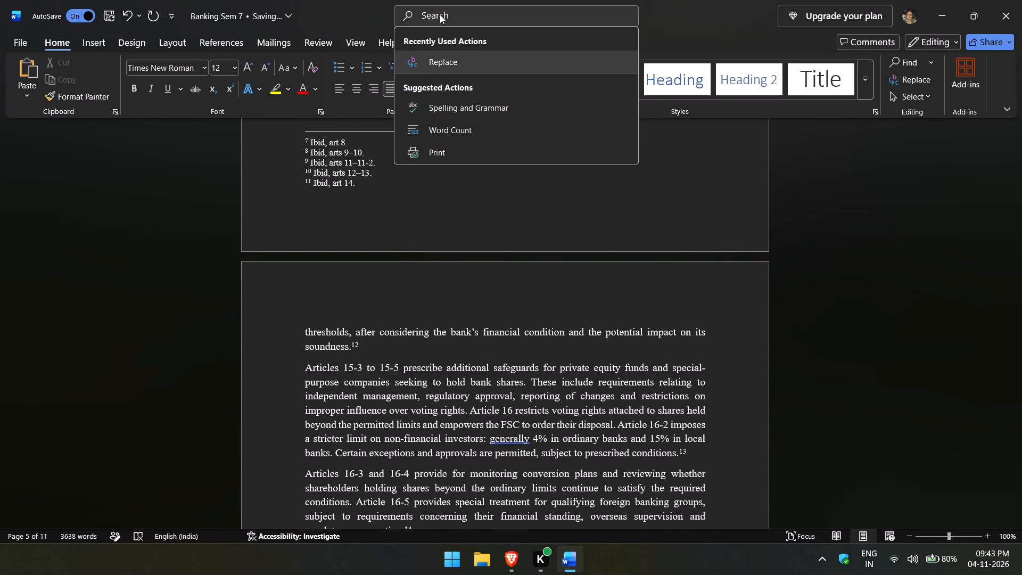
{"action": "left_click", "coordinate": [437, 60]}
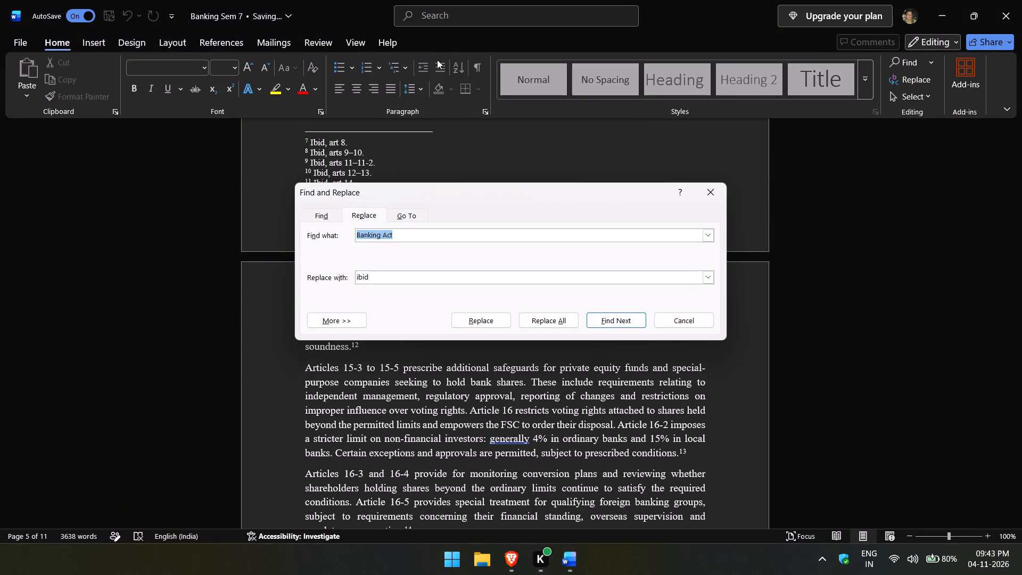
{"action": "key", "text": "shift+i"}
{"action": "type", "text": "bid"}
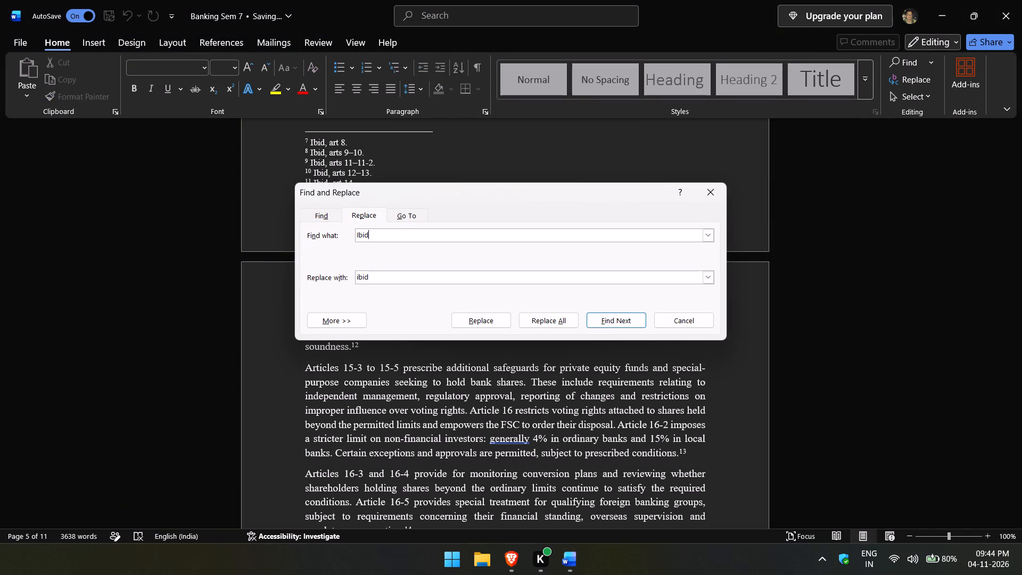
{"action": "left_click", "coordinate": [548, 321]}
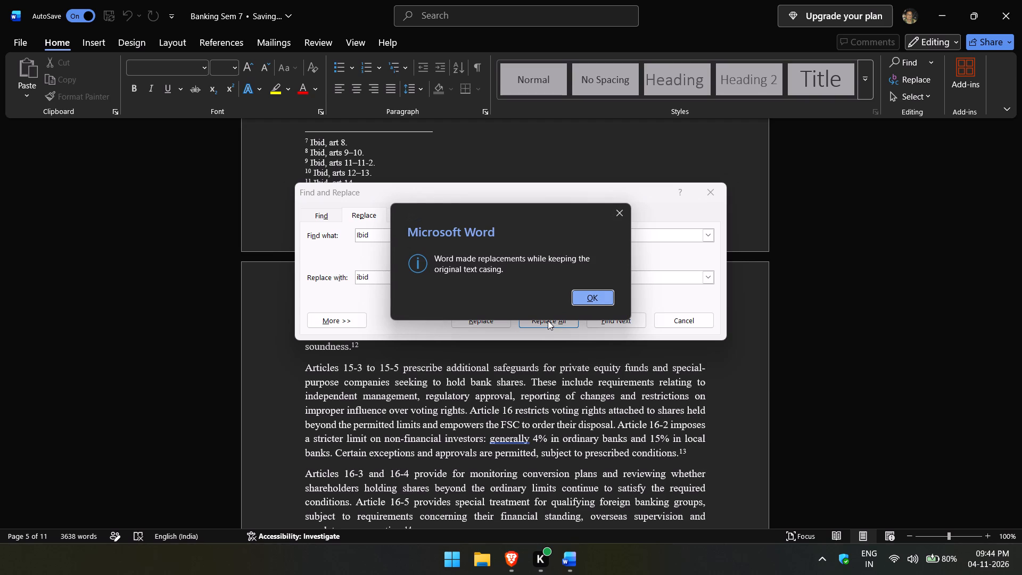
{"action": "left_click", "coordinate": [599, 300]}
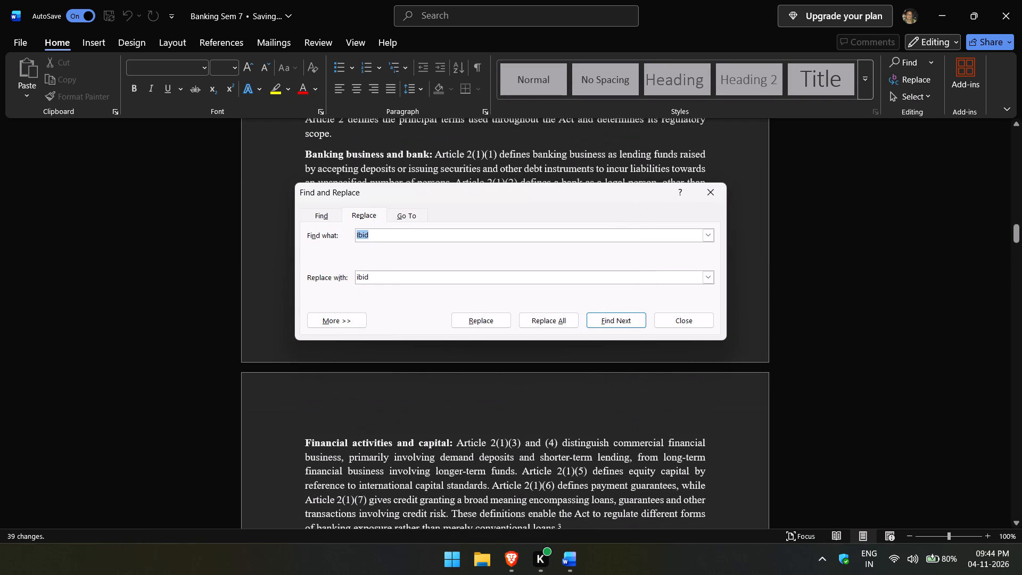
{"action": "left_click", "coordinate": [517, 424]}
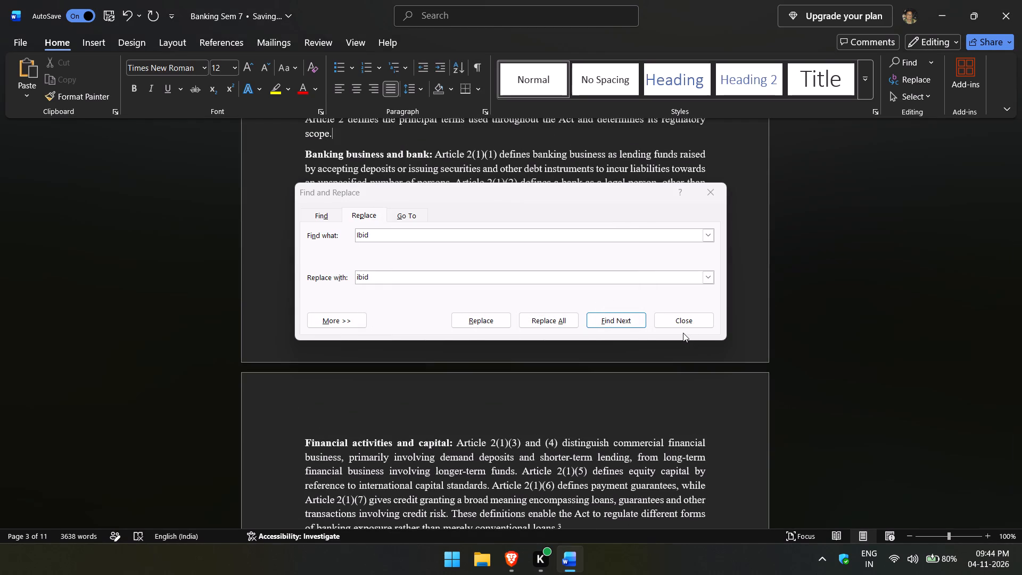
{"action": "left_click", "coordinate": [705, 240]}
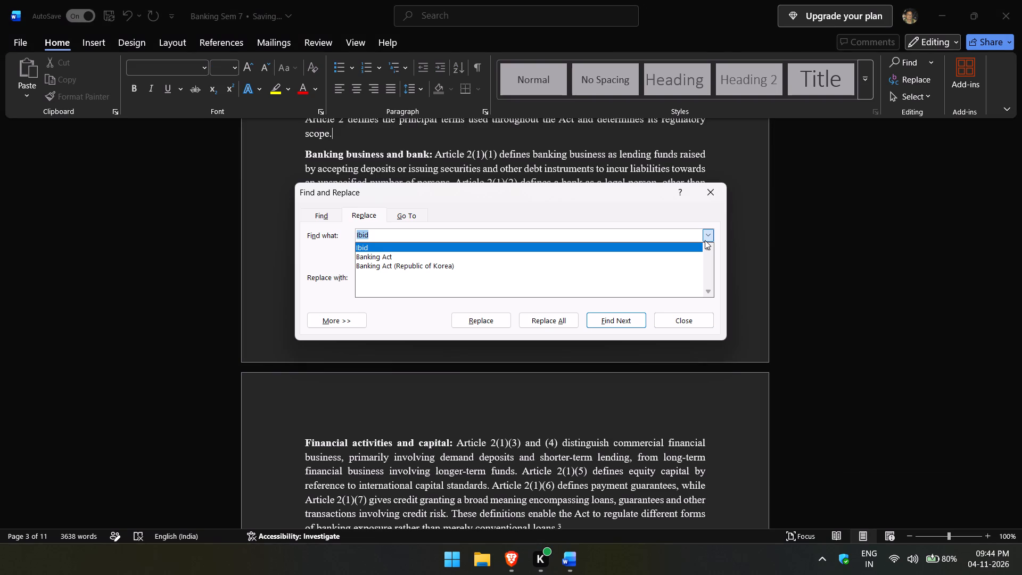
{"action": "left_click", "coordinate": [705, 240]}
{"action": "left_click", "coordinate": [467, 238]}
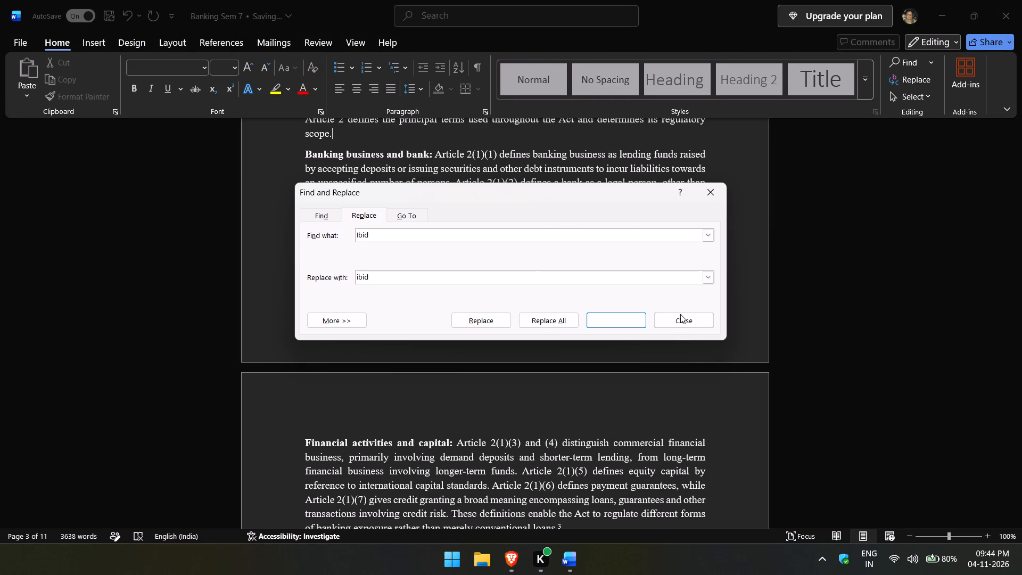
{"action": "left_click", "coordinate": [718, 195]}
Check the footnotes up to Section 5, reopen Find and Replace, and retry replacing every "Ibid" with "ibid".
{"action": "scroll", "coordinate": [386, 322], "scroll_direction": "down", "scroll_amount": 4}
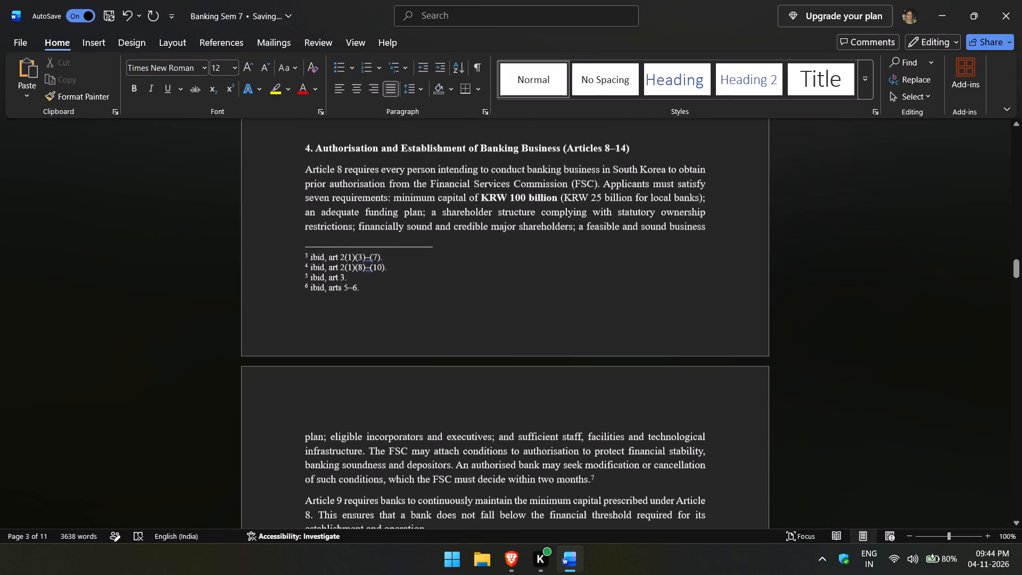
{"action": "scroll", "coordinate": [386, 322], "scroll_direction": "down", "scroll_amount": 3}
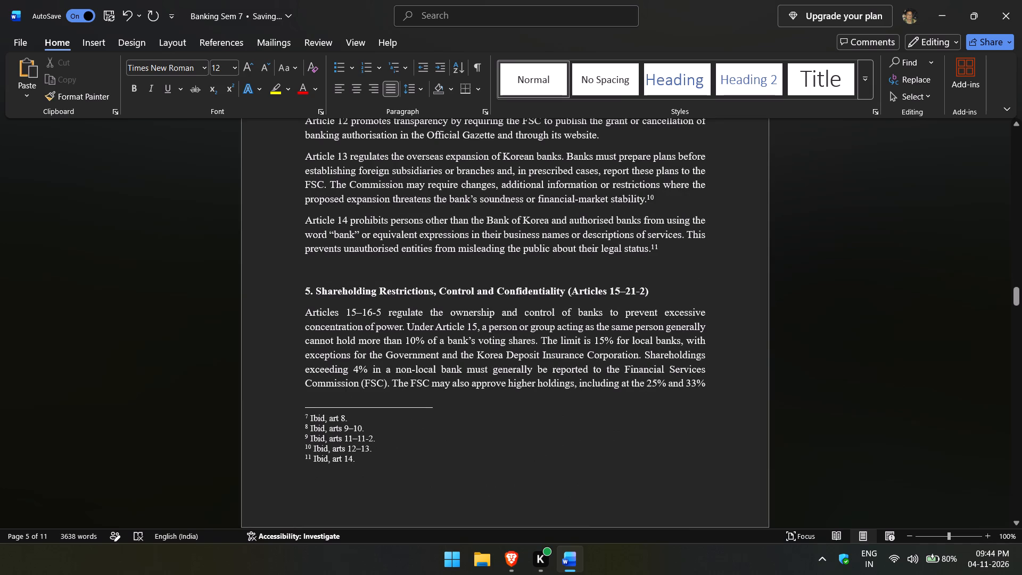
{"action": "left_click", "coordinate": [312, 420]}
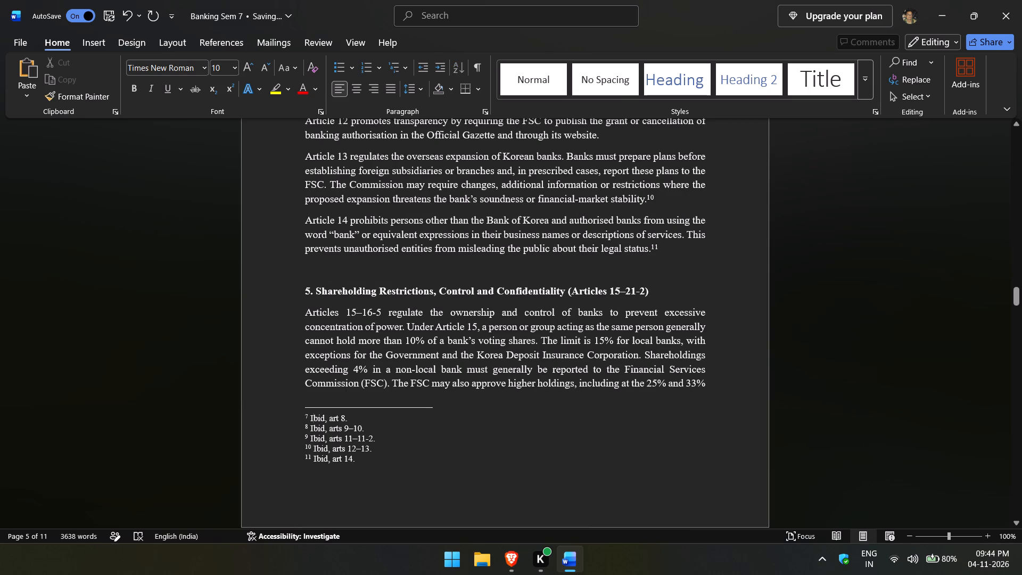
{"action": "left_click", "coordinate": [441, 14]}
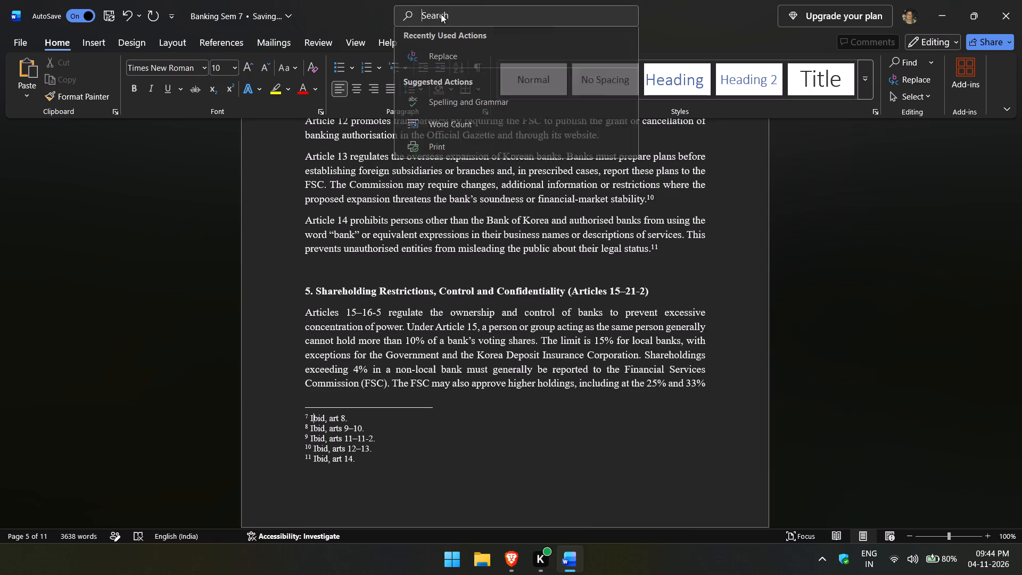
{"action": "left_click", "coordinate": [447, 62]}
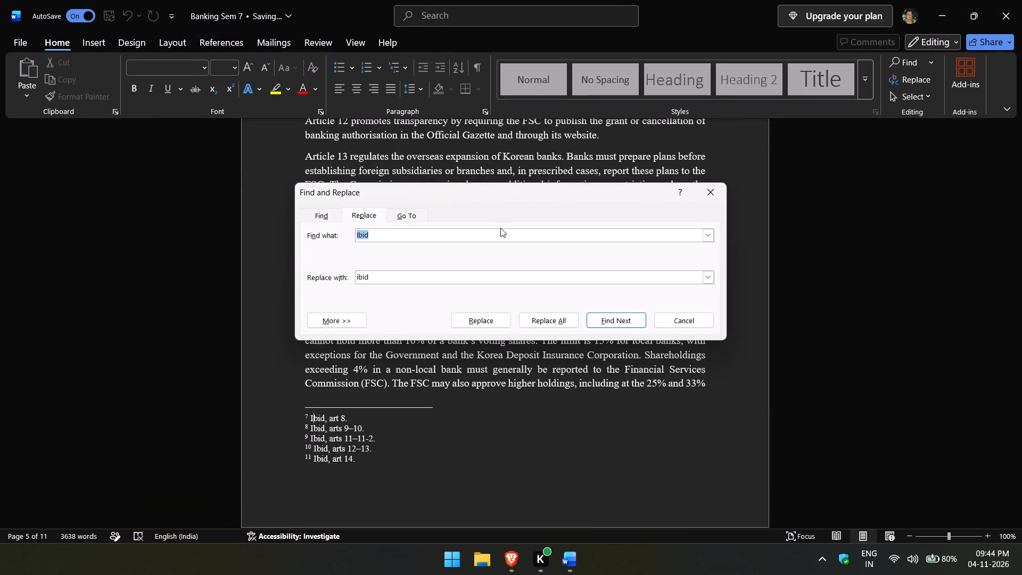
{"action": "key", "text": "BackSpace"}
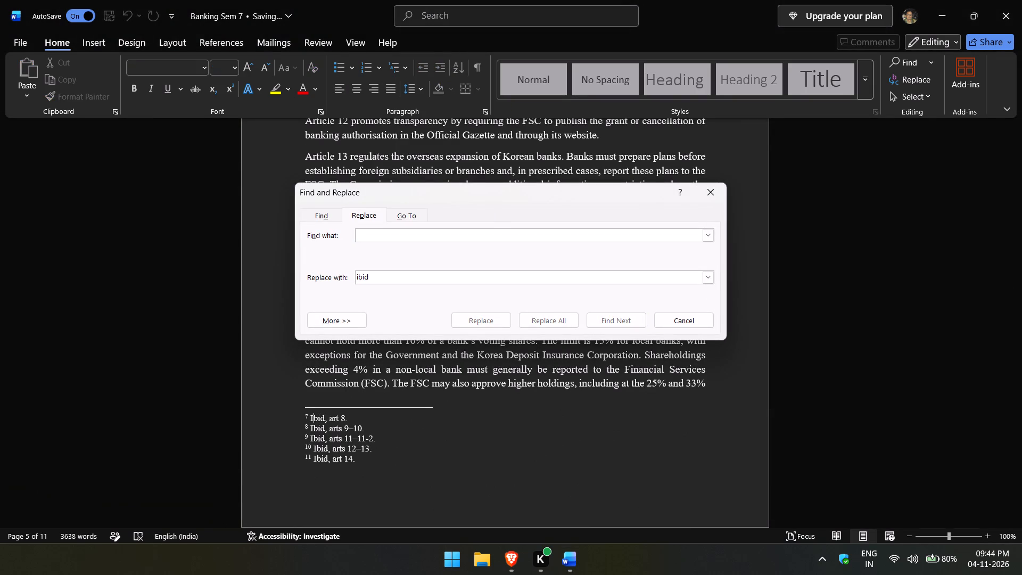
{"action": "key", "text": "shift+i"}
{"action": "key", "text": "b"}
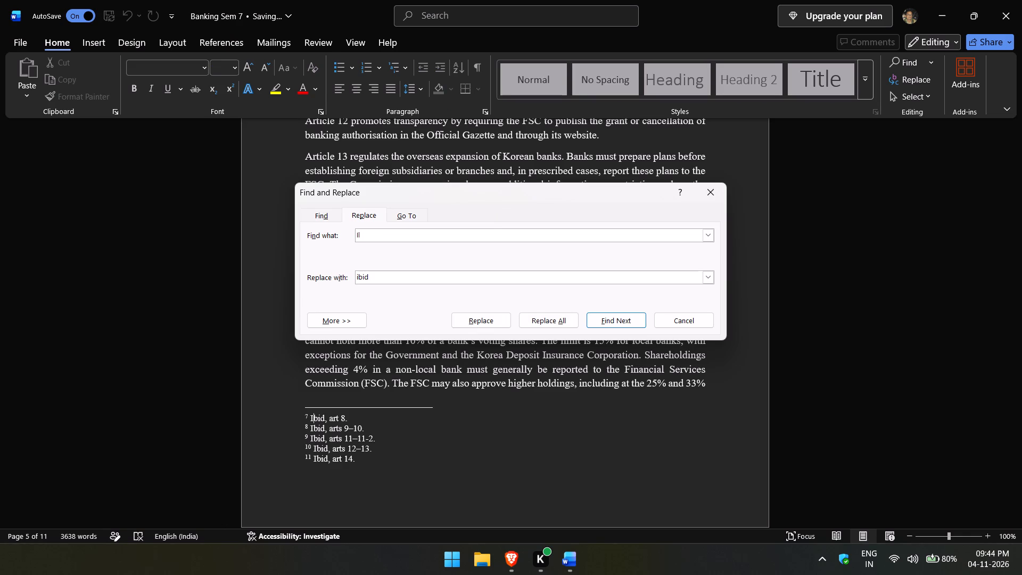
{"action": "key", "text": "BackSpace"}
{"action": "key", "text": "BackSpace"}
{"action": "key", "text": "i"}
{"action": "key", "text": "BackSpace"}
{"action": "type", "text": "bi"}
{"action": "key", "text": "d"}
{"action": "left_click", "coordinate": [488, 322]}
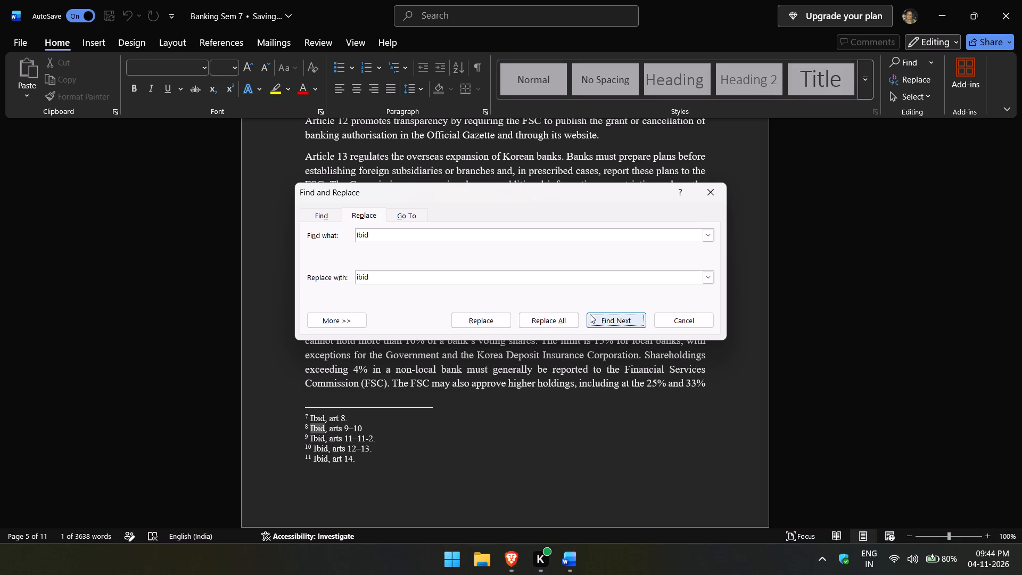
{"action": "left_click", "coordinate": [608, 322]}
{"action": "left_click", "coordinate": [608, 322]}
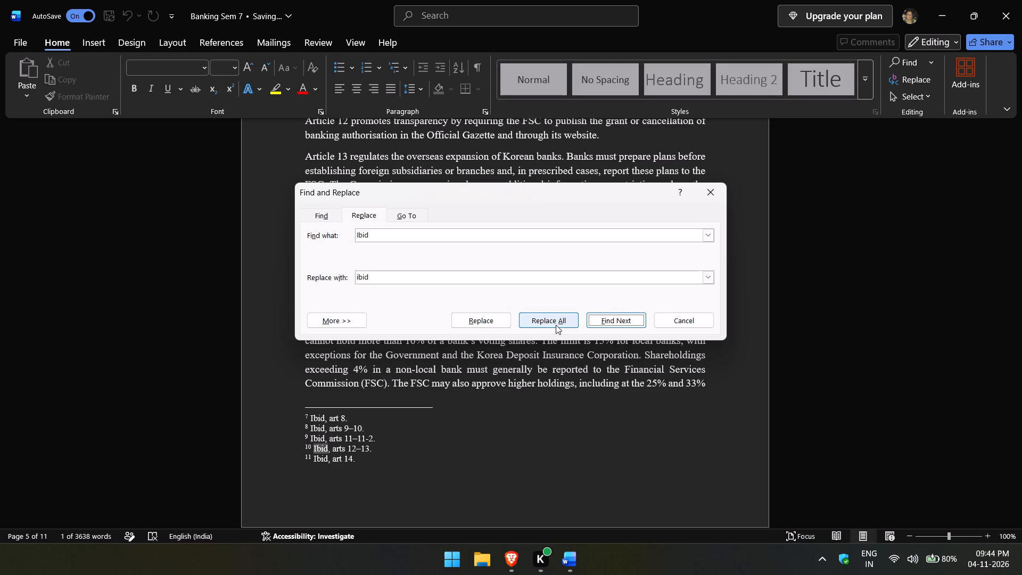
{"action": "left_click", "coordinate": [556, 325]}
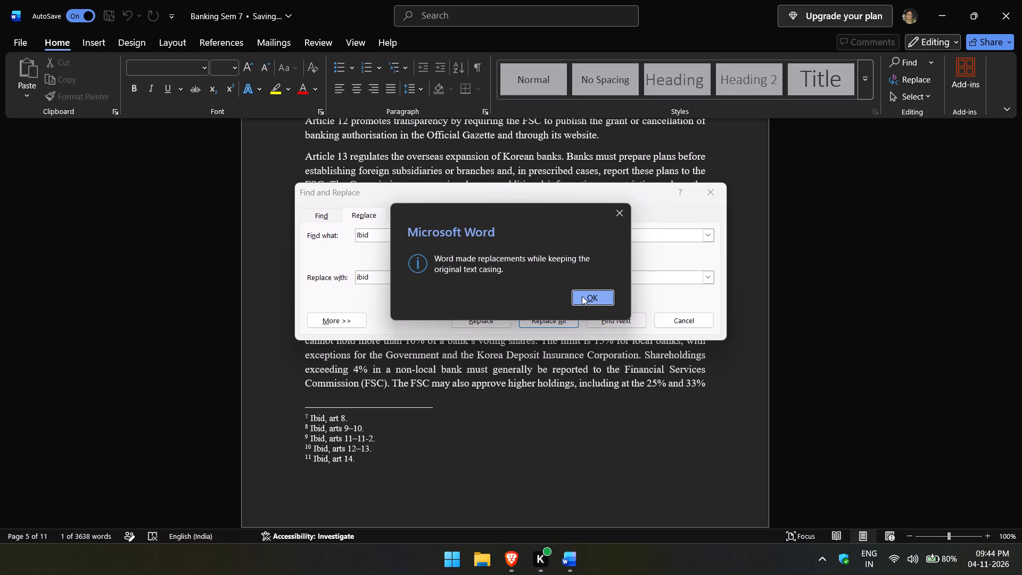
{"action": "left_click", "coordinate": [582, 297]}
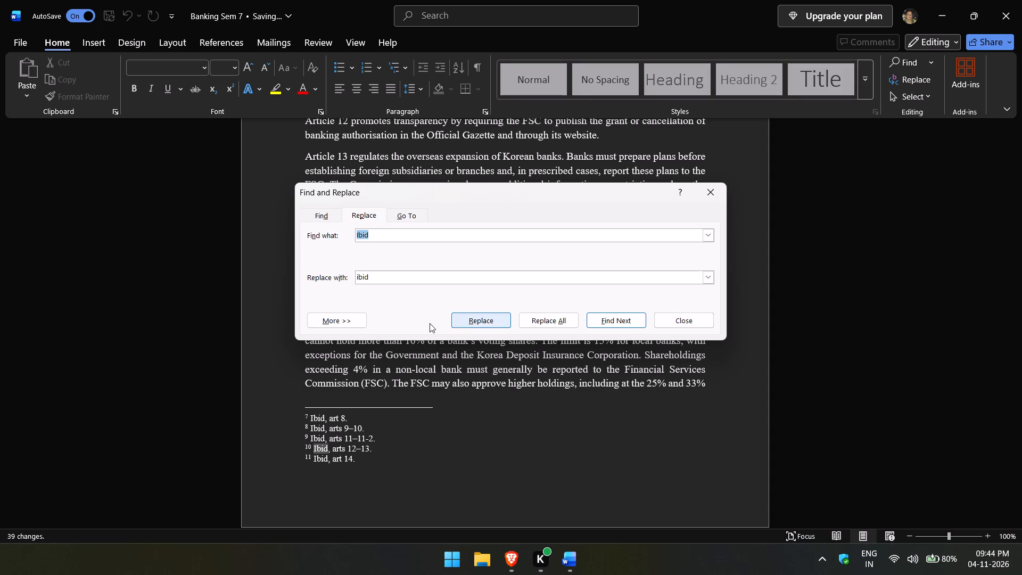
Turn on case matching and replace every "Ibid" in the document with "ibid".
{"action": "left_click", "coordinate": [349, 317]}
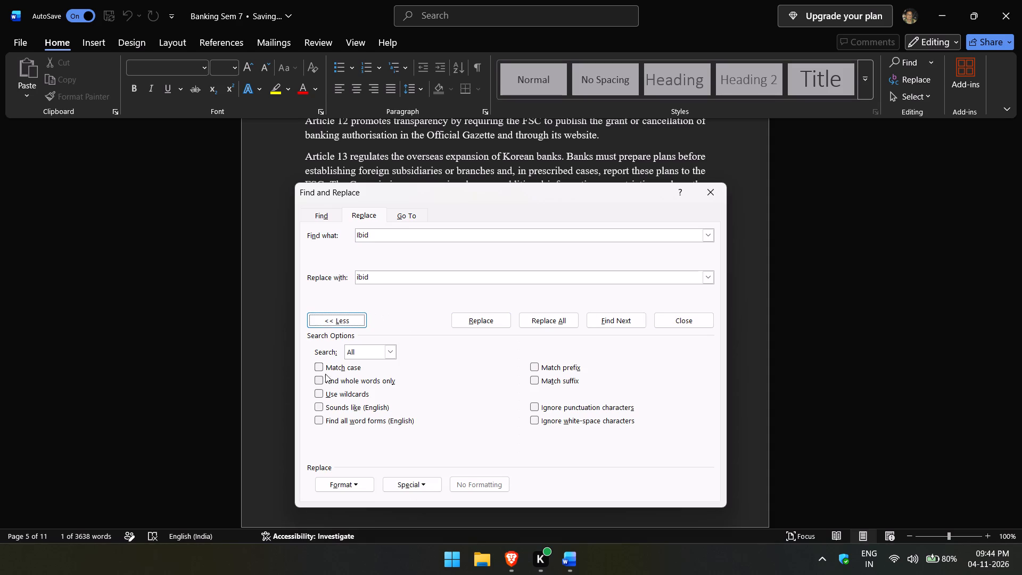
{"action": "left_click", "coordinate": [323, 369]}
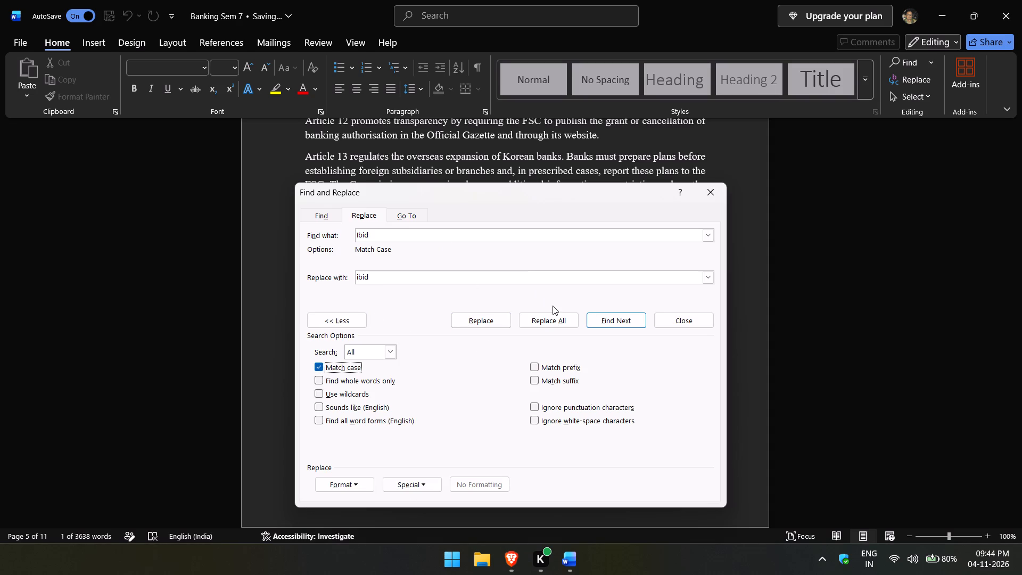
{"action": "left_click", "coordinate": [568, 322]}
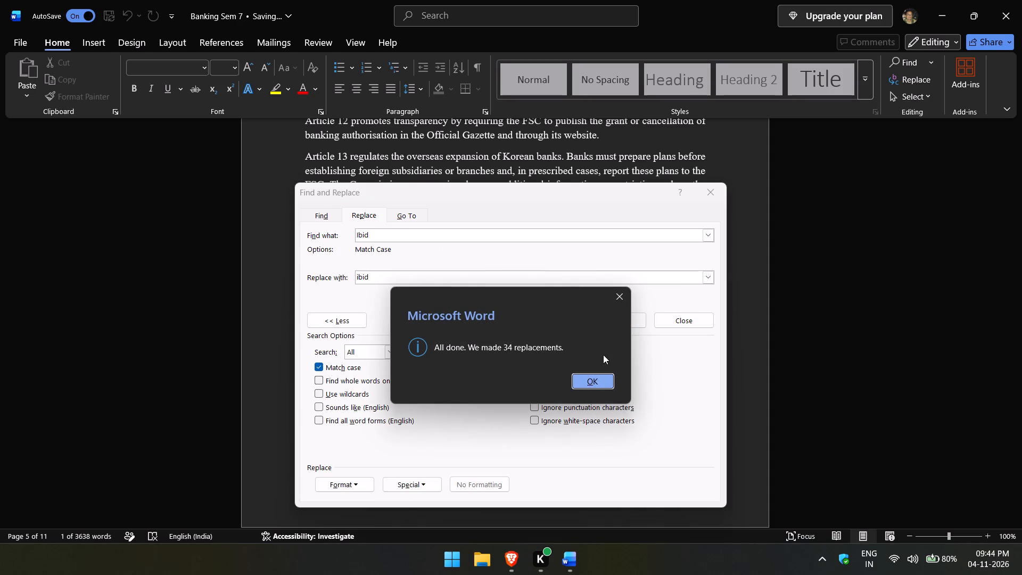
{"action": "left_click", "coordinate": [600, 380]}
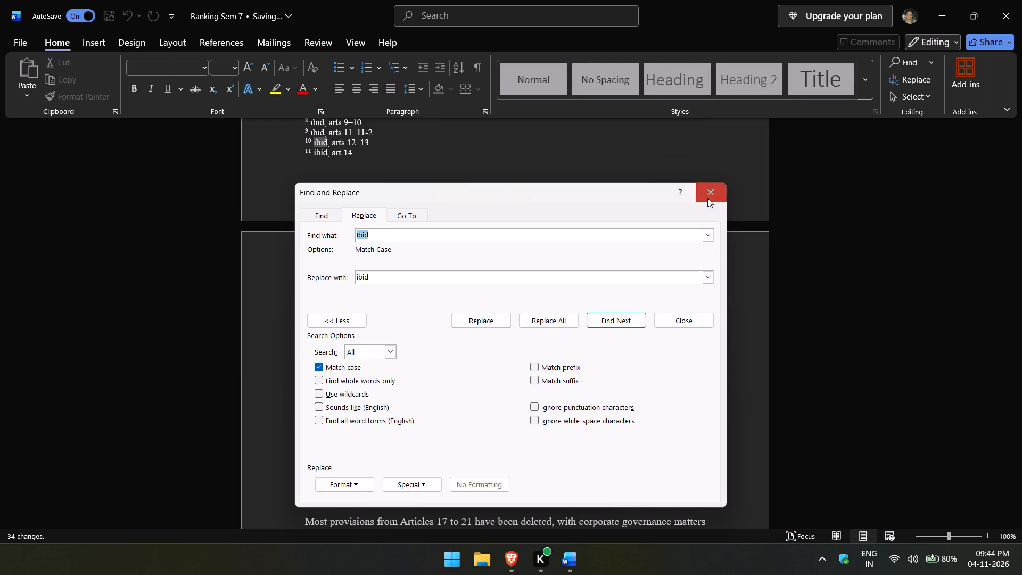
Close Find and Replace and check the ibid footnotes around Sections 5 and 6, the cover page and the opening sections.
{"action": "left_click", "coordinate": [707, 198]}
{"action": "scroll", "coordinate": [639, 274], "scroll_direction": "up", "scroll_amount": 2}
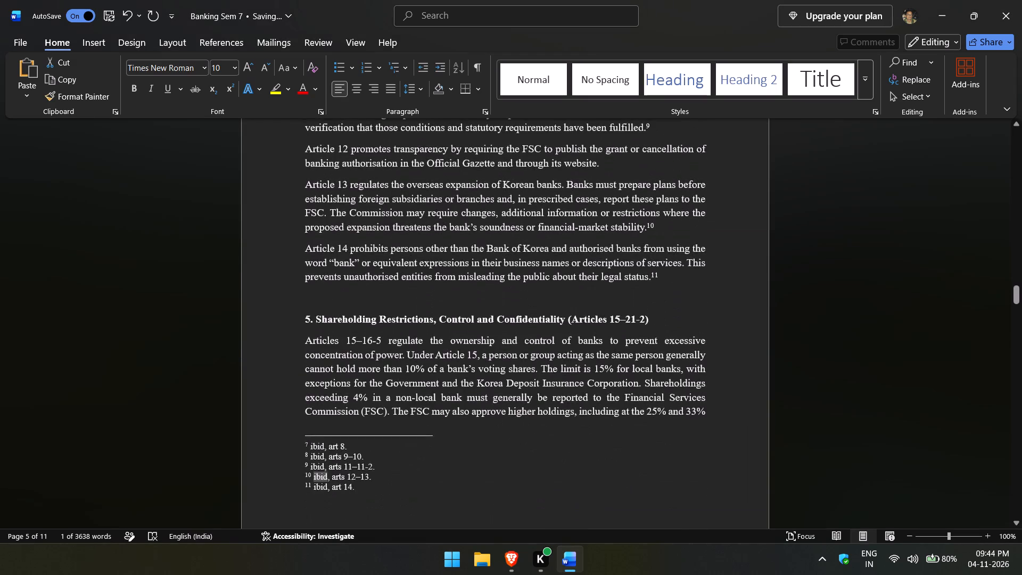
{"action": "scroll", "coordinate": [639, 274], "scroll_direction": "down", "scroll_amount": 8}
{"action": "left_click", "coordinate": [358, 379]}
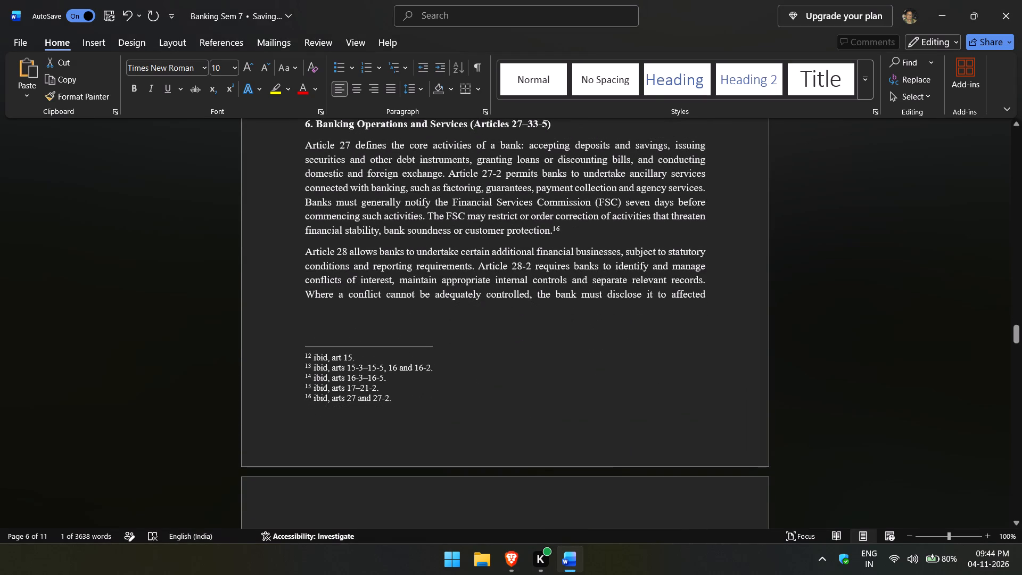
{"action": "scroll", "coordinate": [358, 379], "scroll_direction": "up", "scroll_amount": 19}
{"action": "scroll", "coordinate": [358, 379], "scroll_direction": "up", "scroll_amount": 5}
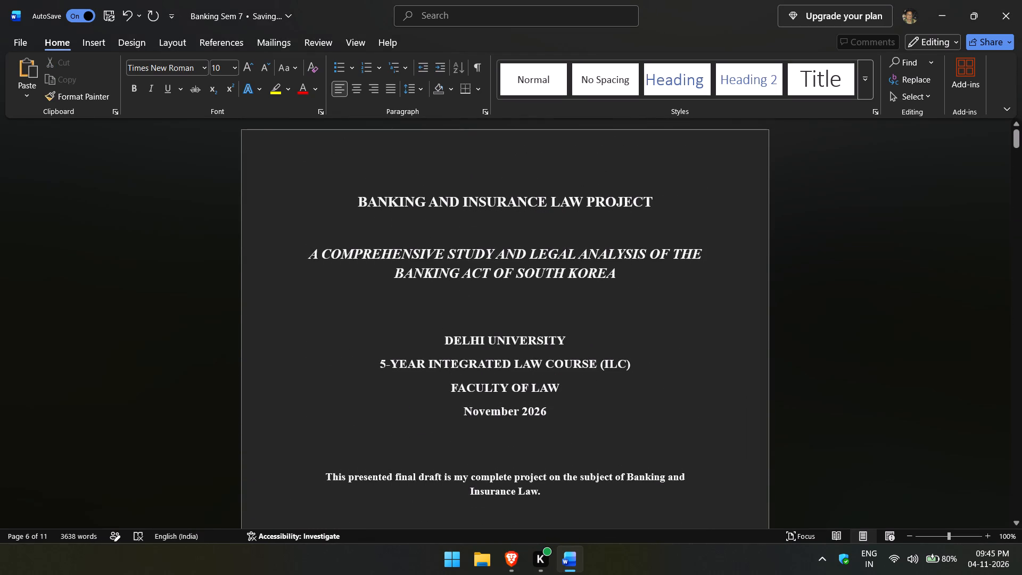
{"action": "scroll", "coordinate": [430, 449], "scroll_direction": "down", "scroll_amount": 5}
{"action": "scroll", "coordinate": [430, 449], "scroll_direction": "up", "scroll_amount": 5}
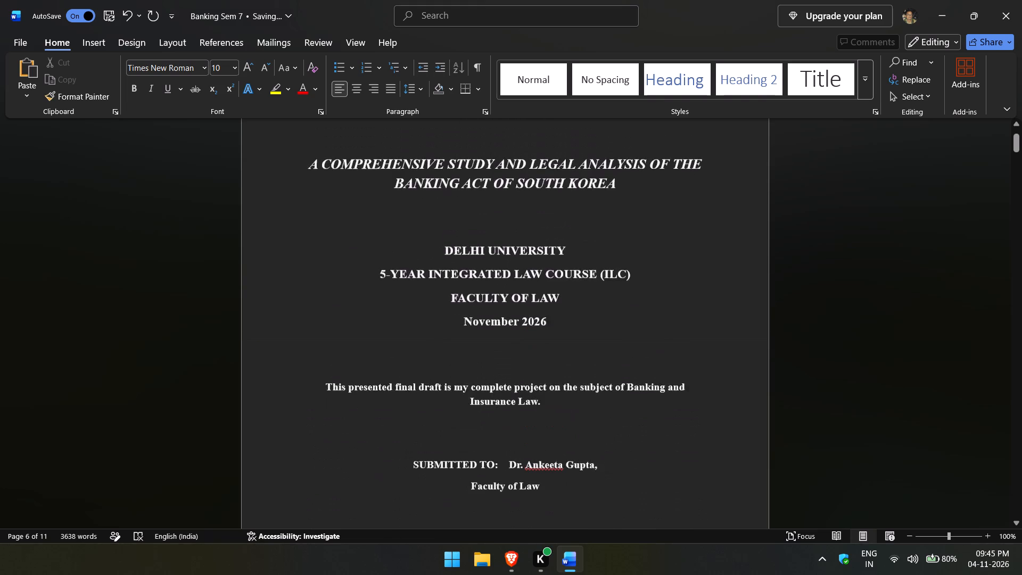
{"action": "scroll", "coordinate": [430, 434], "scroll_direction": "down", "scroll_amount": 7}
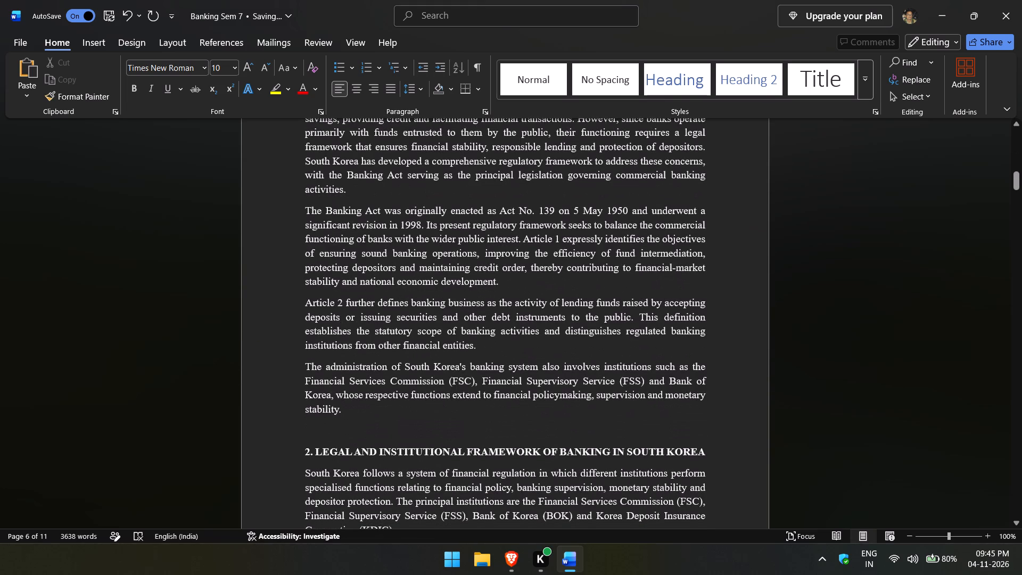
{"action": "scroll", "coordinate": [430, 434], "scroll_direction": "up", "scroll_amount": 6}
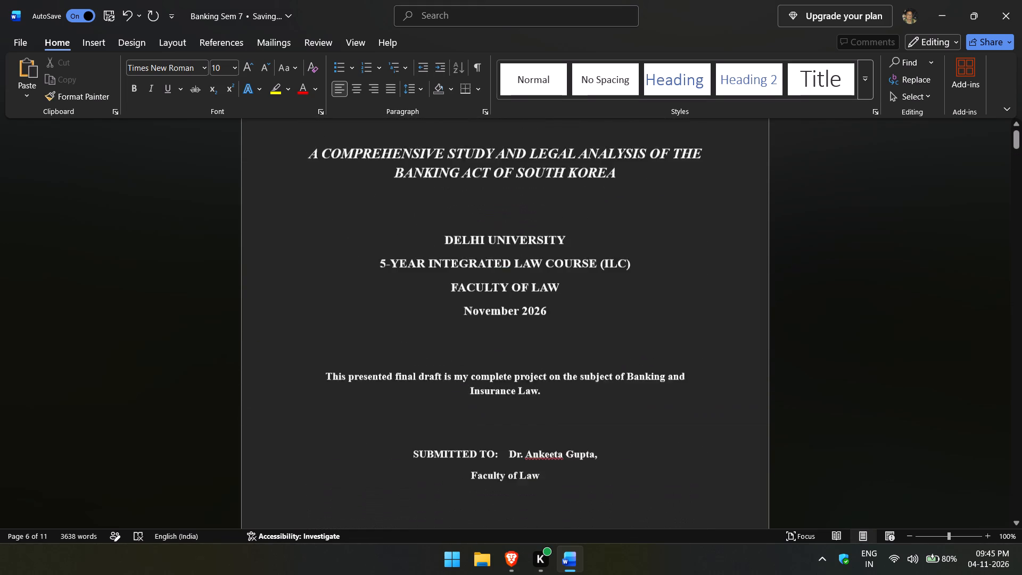
{"action": "scroll", "coordinate": [430, 434], "scroll_direction": "up", "scroll_amount": 2}
{"action": "scroll", "coordinate": [430, 434], "scroll_direction": "down", "scroll_amount": 2}
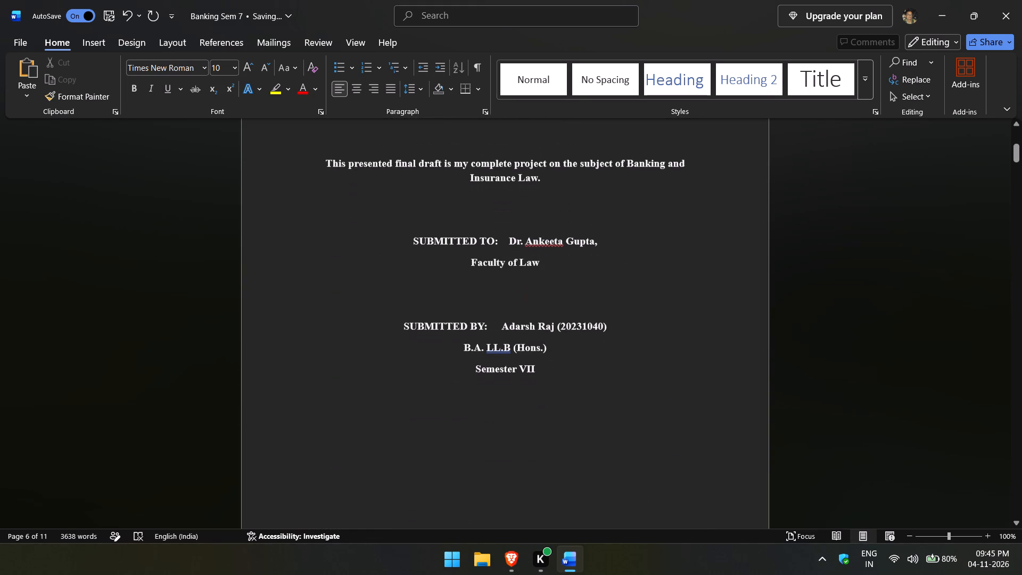
In Brave, close the ChatGPT conversation and go to the Banking and Insurance class page in Google Classroom.
{"action": "left_click", "coordinate": [522, 565]}
{"action": "left_click", "coordinate": [467, 429]}
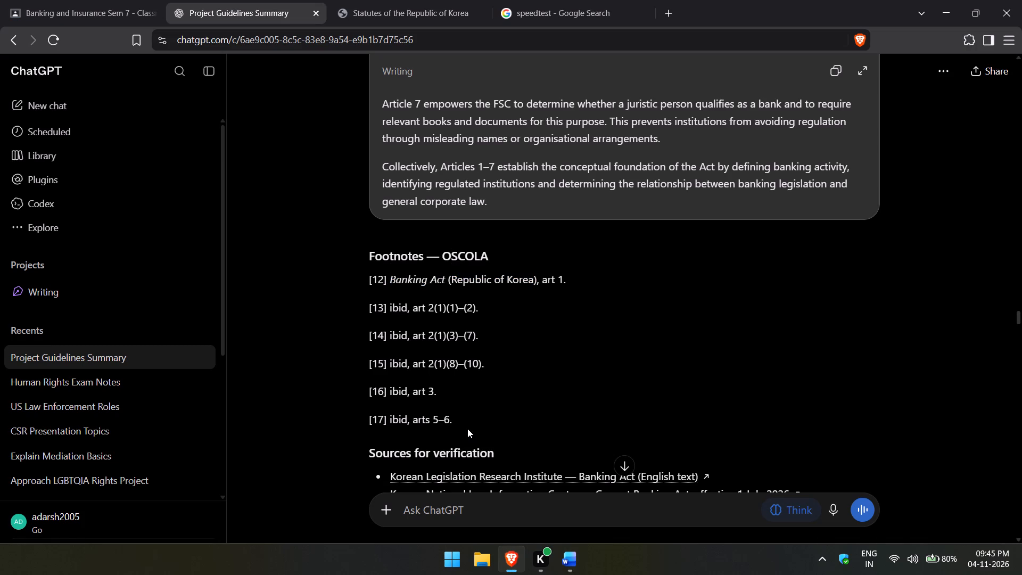
{"action": "middle_click", "coordinate": [301, 0]}
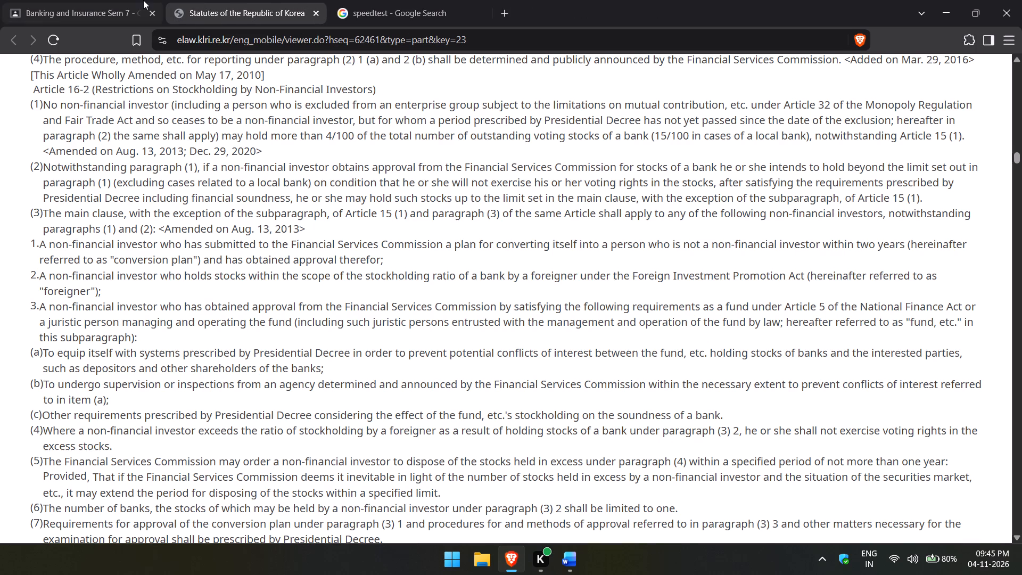
{"action": "left_click", "coordinate": [140, 0]}
{"action": "left_click", "coordinate": [415, 281]}
{"action": "scroll", "coordinate": [415, 281], "scroll_direction": "up", "scroll_amount": 6}
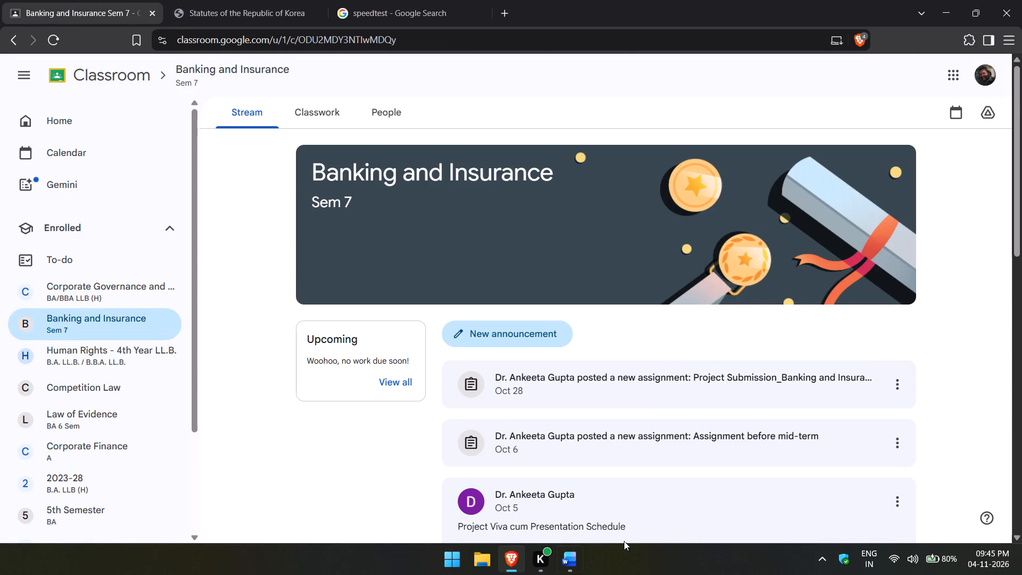
Back in Word, review the report from the cover page to the conclusion, examining the footnotes under Sections 9 and 10.
{"action": "left_click", "coordinate": [576, 558]}
{"action": "scroll", "coordinate": [558, 341], "scroll_direction": "up", "scroll_amount": 7}
{"action": "scroll", "coordinate": [558, 341], "scroll_direction": "down", "scroll_amount": 2}
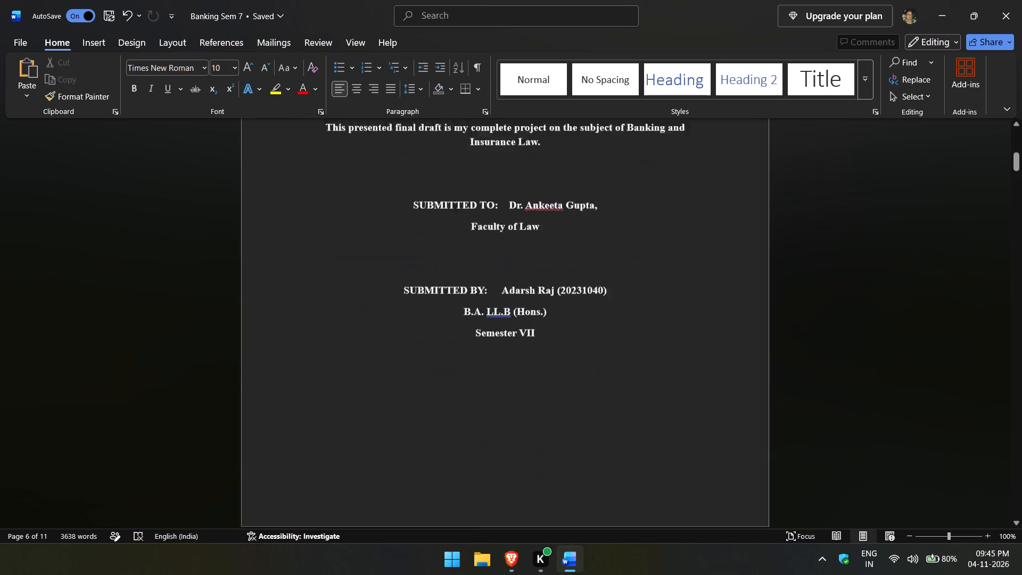
{"action": "scroll", "coordinate": [558, 341], "scroll_direction": "down", "scroll_amount": 15}
{"action": "scroll", "coordinate": [558, 341], "scroll_direction": "down", "scroll_amount": 20}
{"action": "scroll", "coordinate": [558, 341], "scroll_direction": "down", "scroll_amount": 16}
{"action": "scroll", "coordinate": [558, 341], "scroll_direction": "up", "scroll_amount": 4}
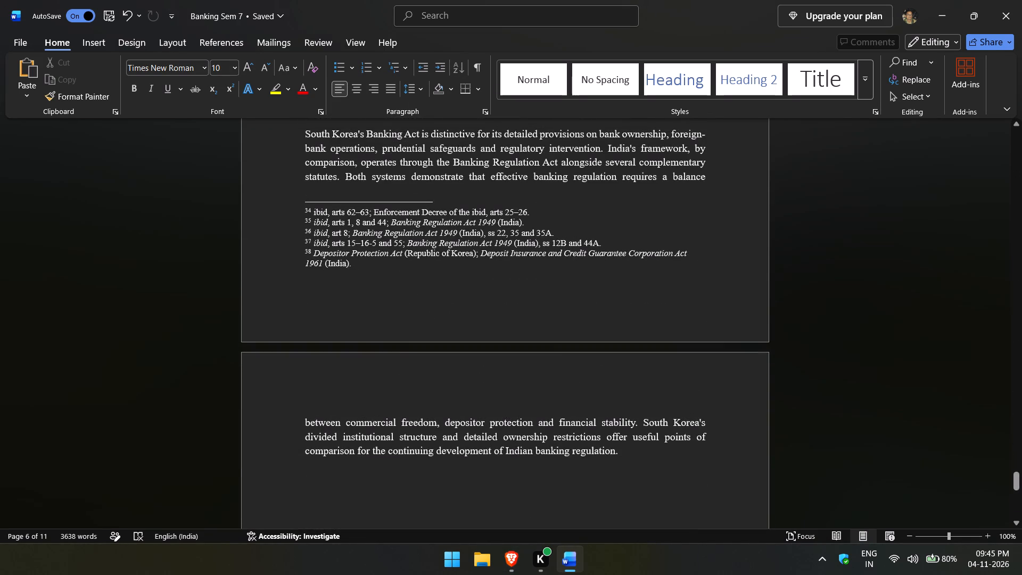
{"action": "scroll", "coordinate": [558, 341], "scroll_direction": "up", "scroll_amount": 2}
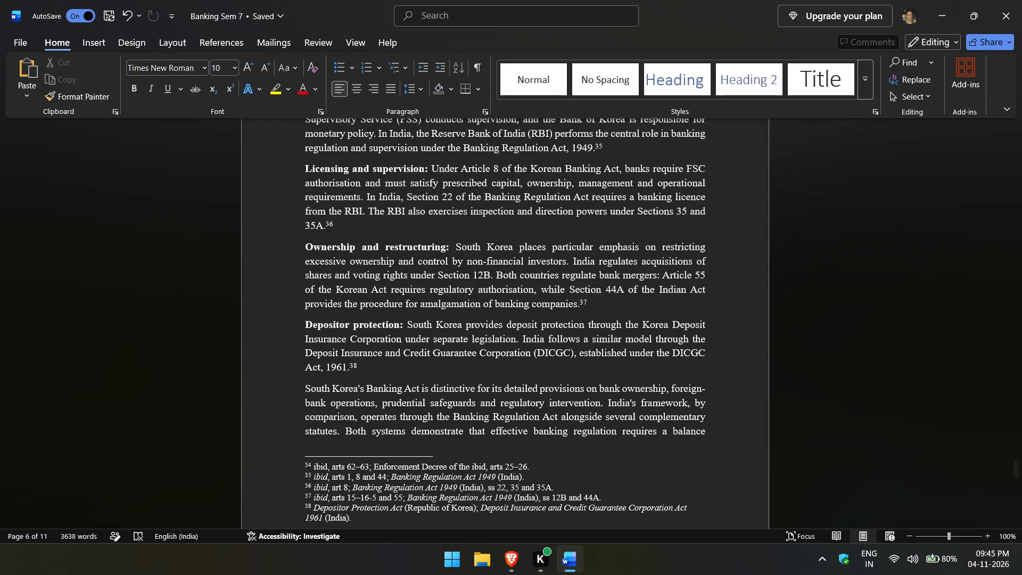
{"action": "scroll", "coordinate": [558, 341], "scroll_direction": "up", "scroll_amount": 4}
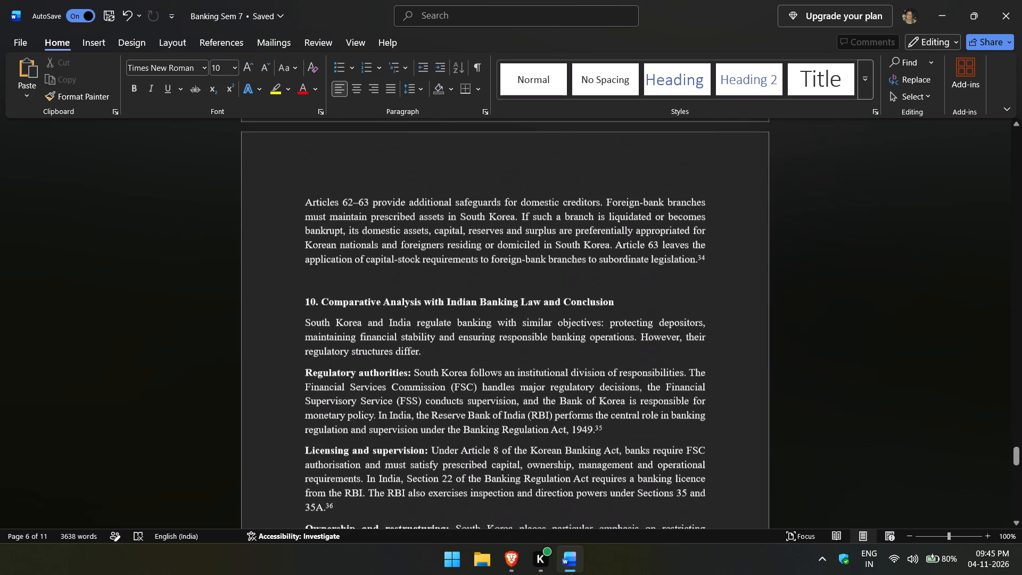
{"action": "scroll", "coordinate": [558, 341], "scroll_direction": "up", "scroll_amount": 2}
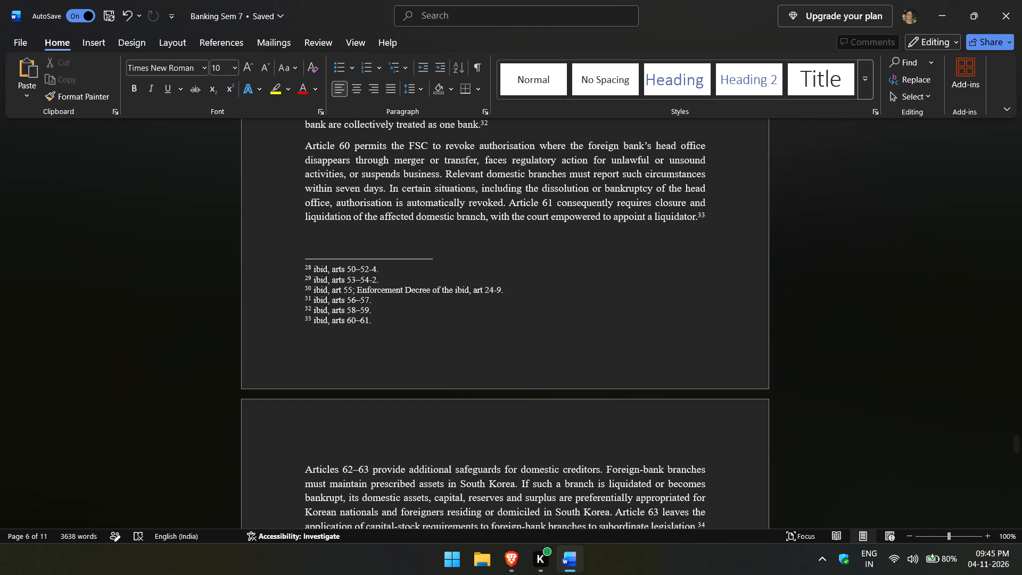
{"action": "scroll", "coordinate": [558, 341], "scroll_direction": "up", "scroll_amount": 14}
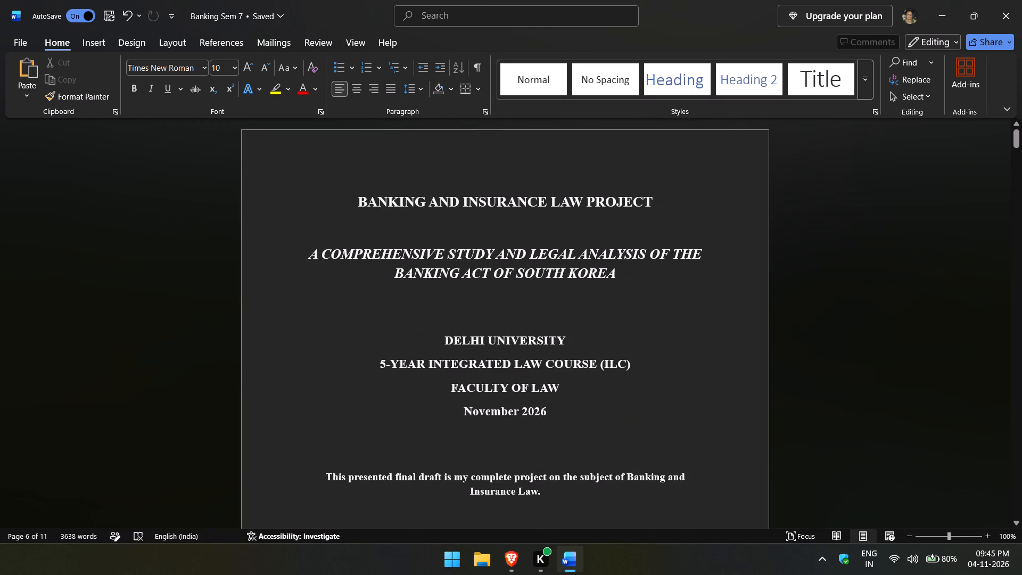
In Brave, bring up the print preview of the Banking Act statute page and look through its pages.
{"action": "left_click", "coordinate": [502, 556]}
{"action": "left_click", "coordinate": [257, 0]}
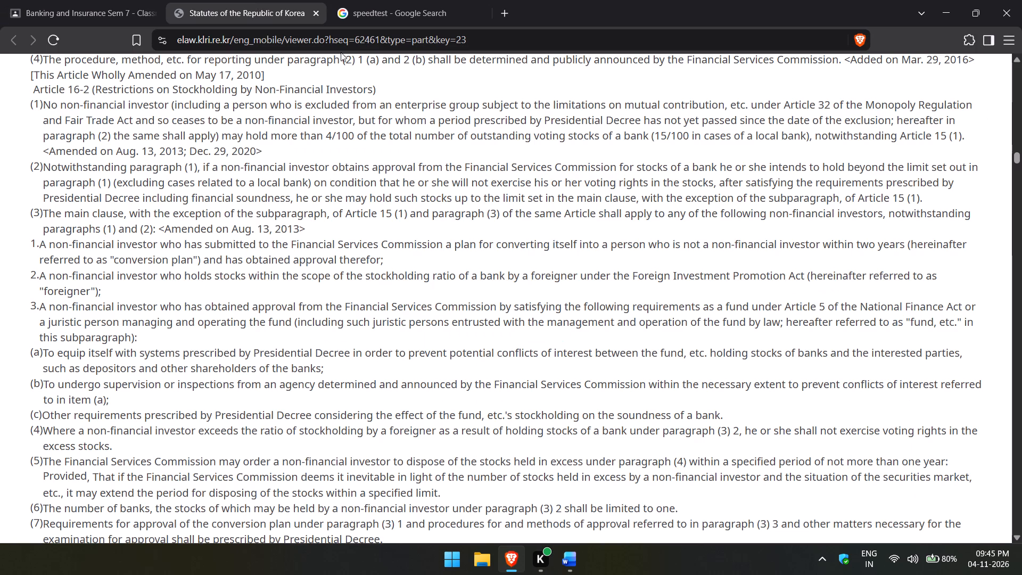
{"action": "scroll", "coordinate": [543, 305], "scroll_direction": "up", "scroll_amount": 8}
{"action": "key", "text": "ctrl+p"}
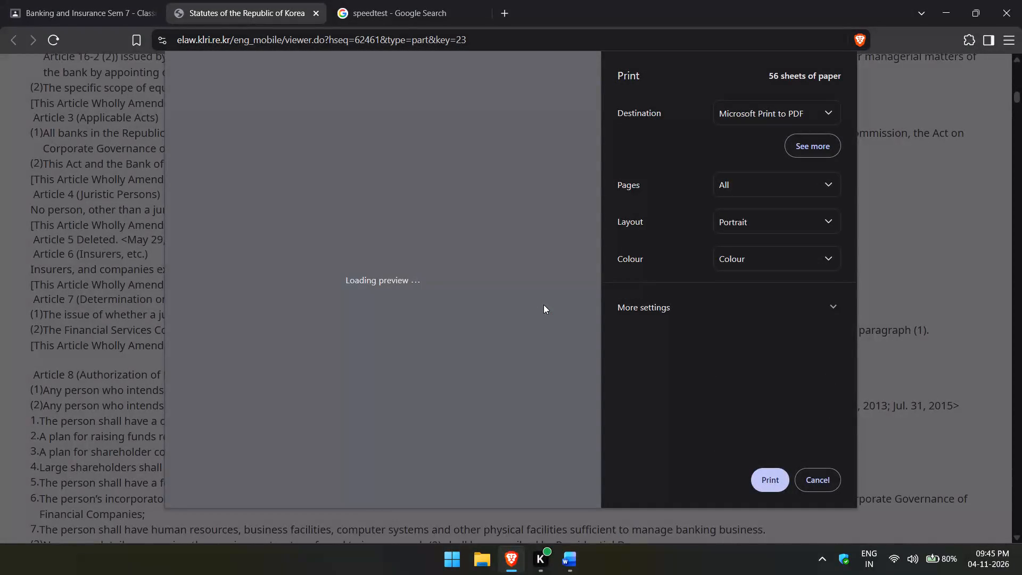
{"action": "scroll", "coordinate": [543, 305], "scroll_direction": "down", "scroll_amount": 1}
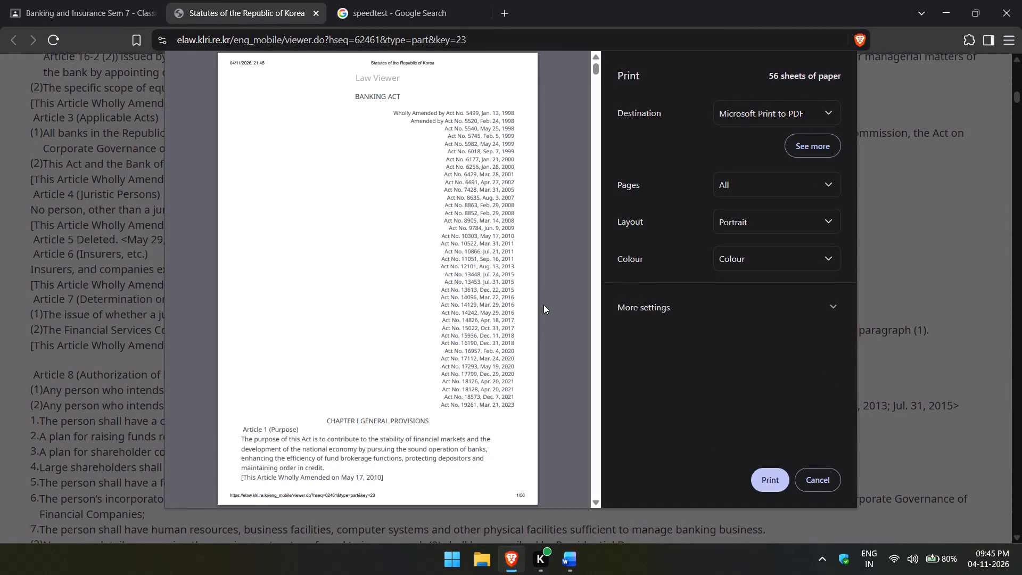
{"action": "scroll", "coordinate": [543, 305], "scroll_direction": "down", "scroll_amount": 18}
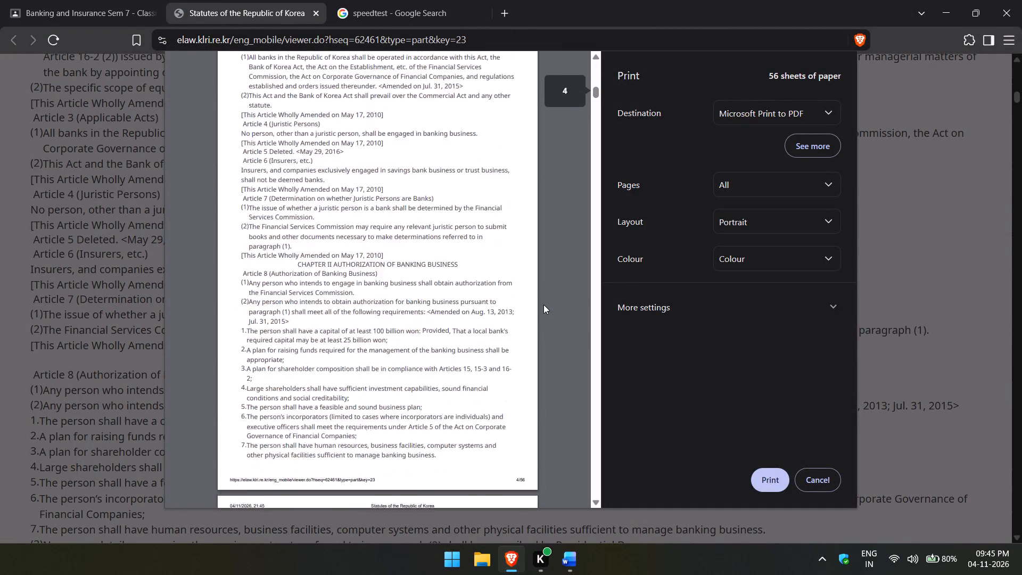
{"action": "scroll", "coordinate": [543, 305], "scroll_direction": "down", "scroll_amount": 16}
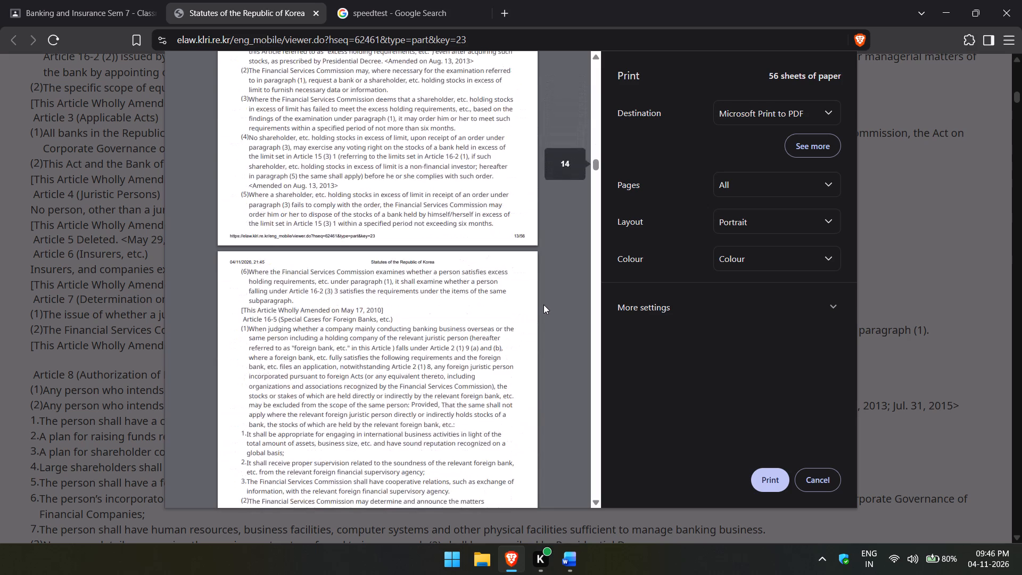
{"action": "scroll", "coordinate": [543, 305], "scroll_direction": "up", "scroll_amount": 17}
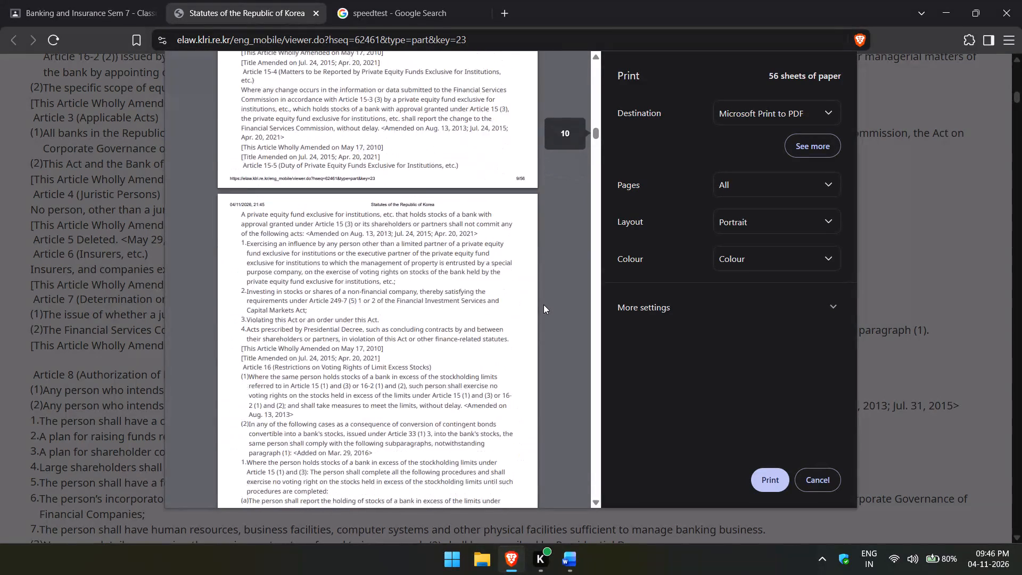
{"action": "scroll", "coordinate": [543, 305], "scroll_direction": "up", "scroll_amount": 12}
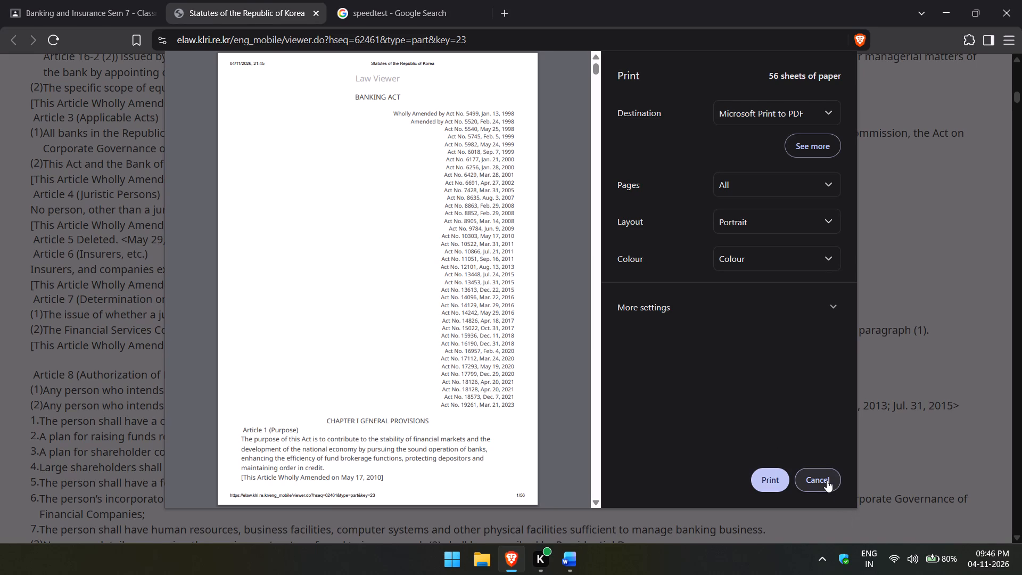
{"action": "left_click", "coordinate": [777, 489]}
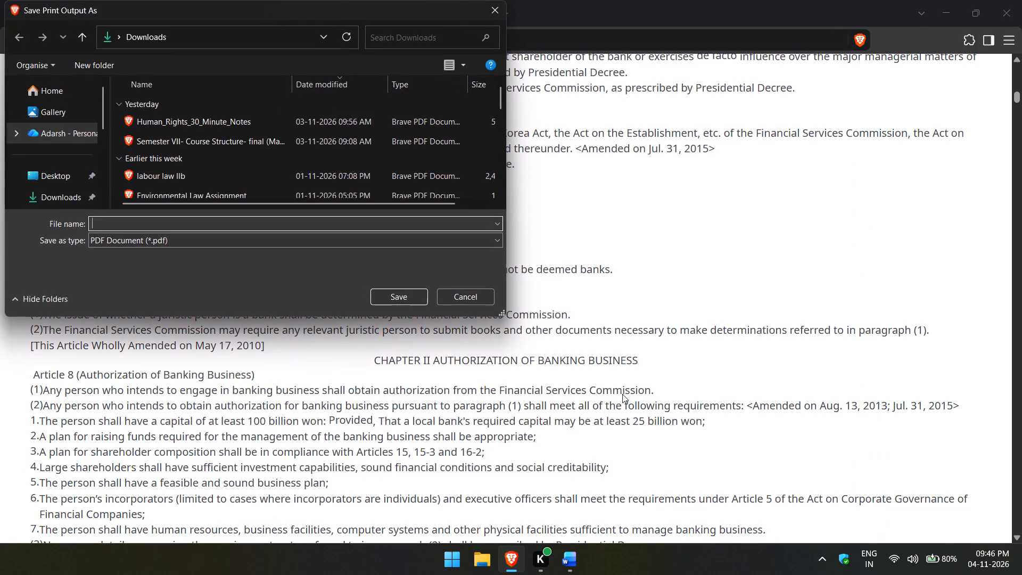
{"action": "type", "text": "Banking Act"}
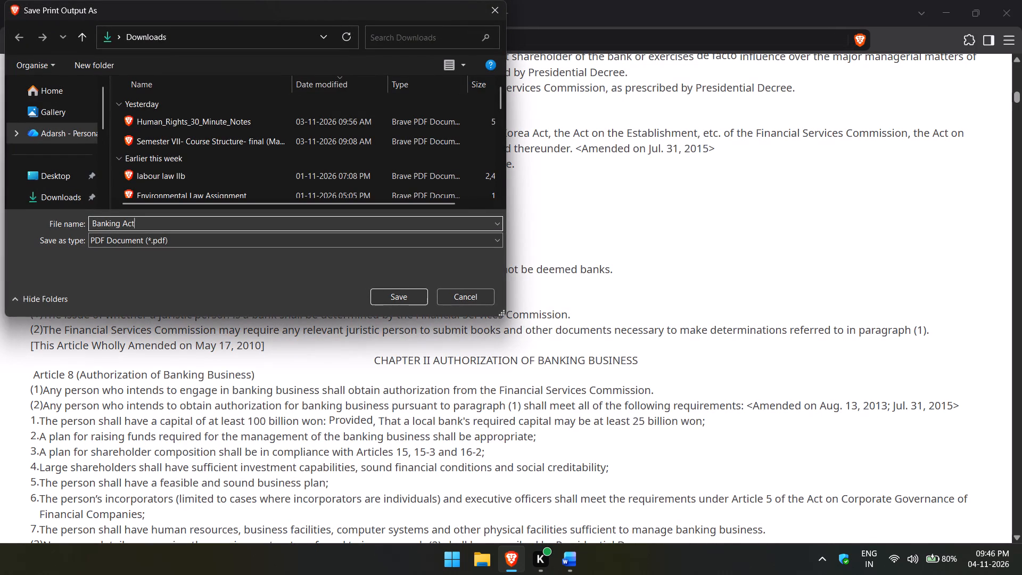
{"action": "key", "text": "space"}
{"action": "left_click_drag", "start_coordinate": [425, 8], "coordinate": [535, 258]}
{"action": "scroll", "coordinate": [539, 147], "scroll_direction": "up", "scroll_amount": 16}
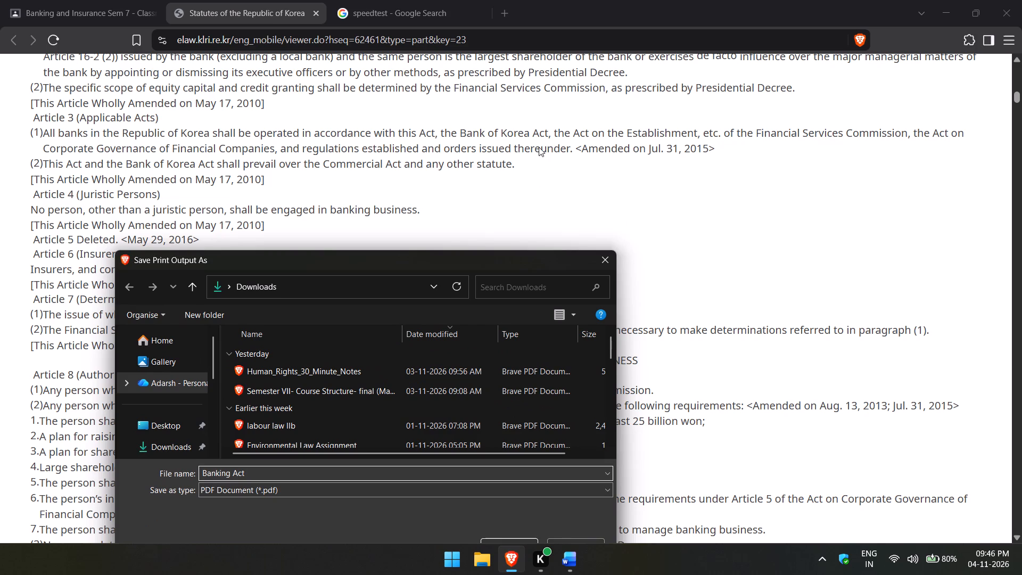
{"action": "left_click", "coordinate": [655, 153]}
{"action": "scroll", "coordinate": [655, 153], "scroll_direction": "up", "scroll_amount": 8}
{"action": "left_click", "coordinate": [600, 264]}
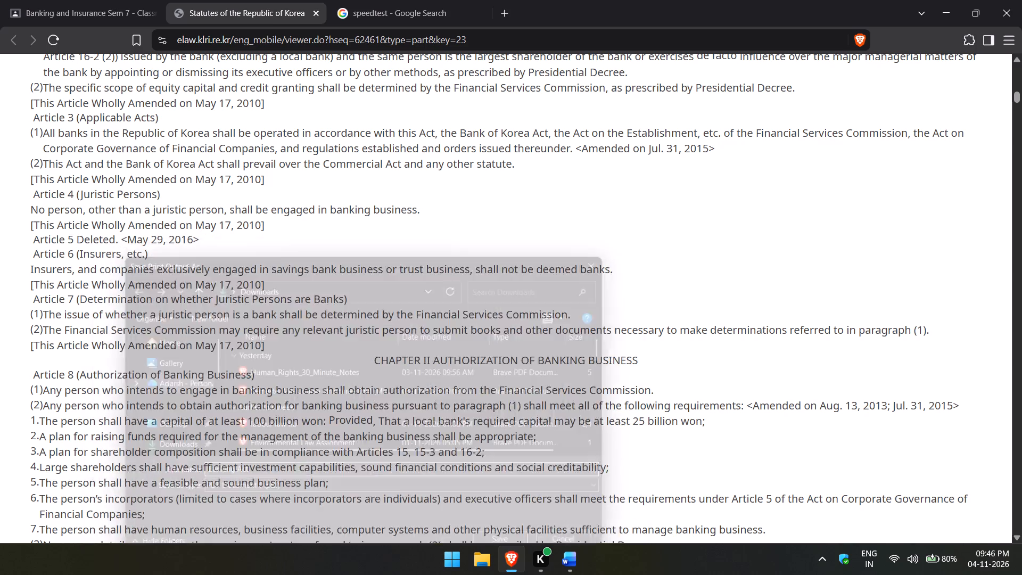
Check the amendment list heading the Banking Act statute page, and search Google for "banking act south korea".
{"action": "scroll", "coordinate": [600, 264], "scroll_direction": "up", "scroll_amount": 12}
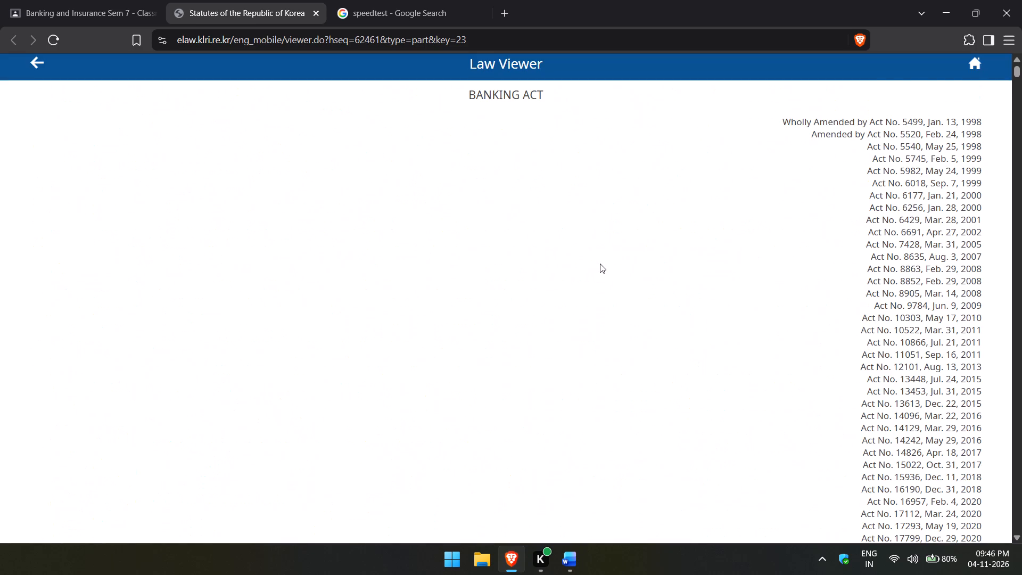
{"action": "scroll", "coordinate": [600, 264], "scroll_direction": "down", "scroll_amount": 6}
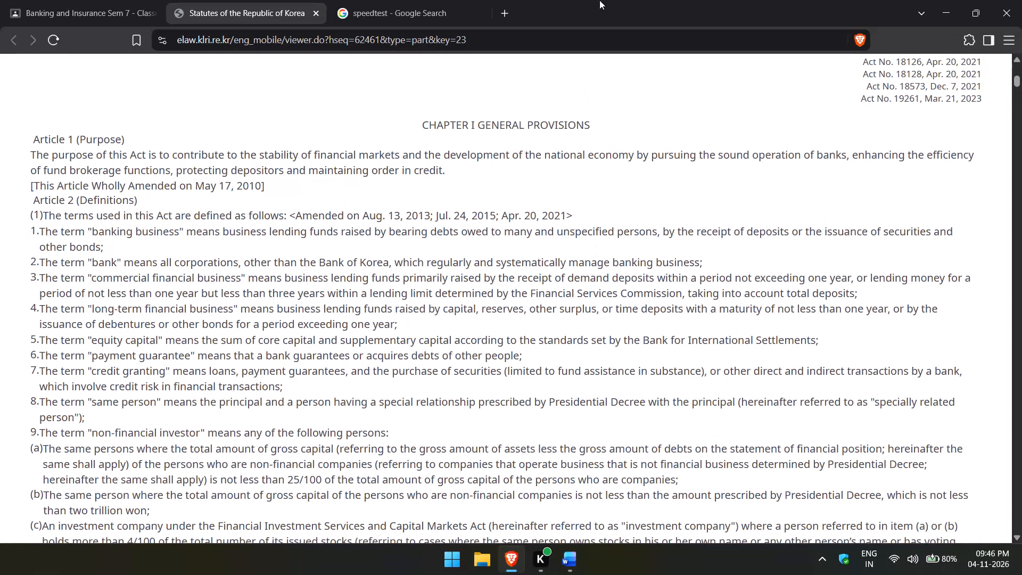
{"action": "left_click", "coordinate": [405, 0]}
{"action": "left_click", "coordinate": [624, 80]}
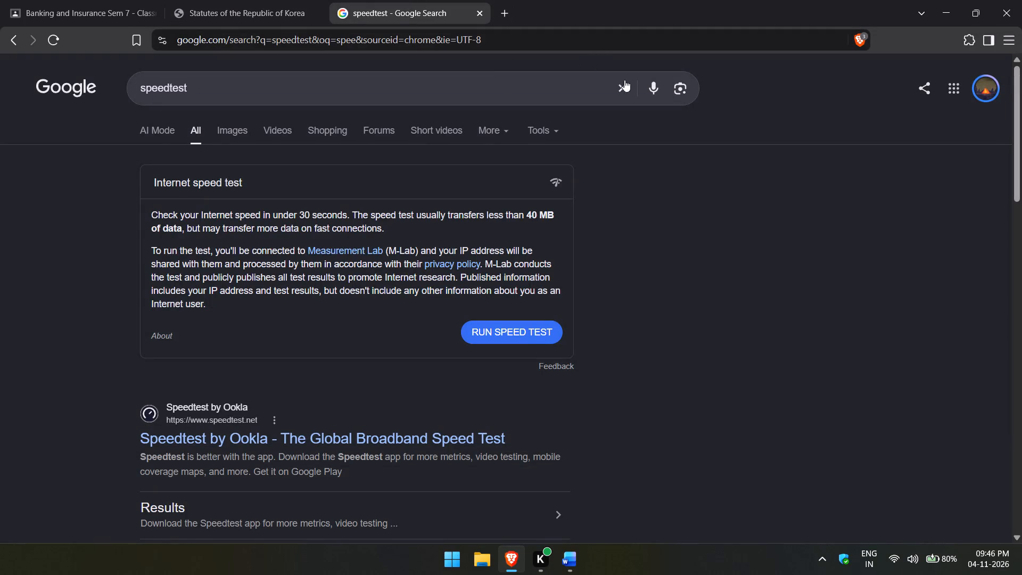
{"action": "type", "text": "banking a"}
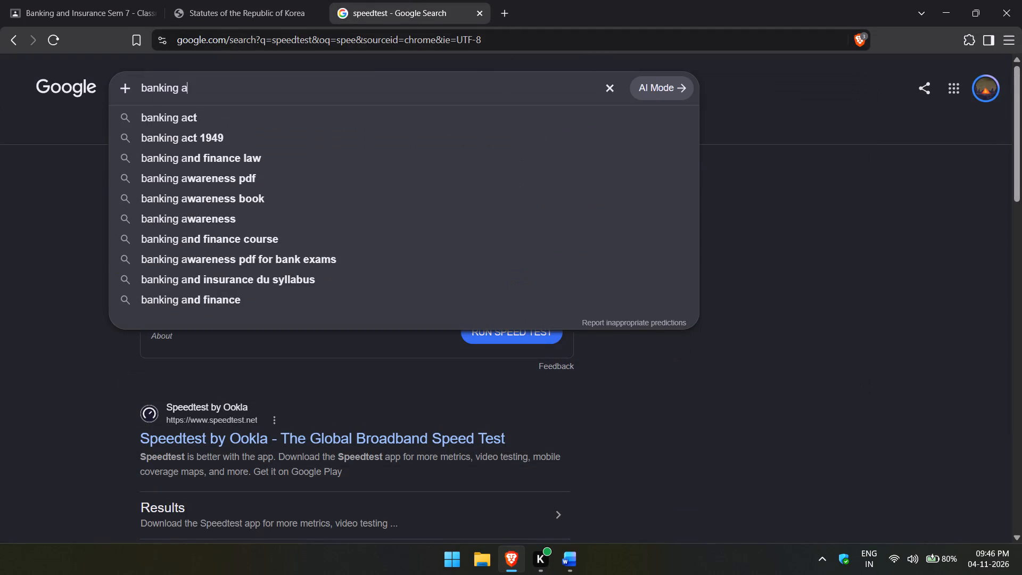
{"action": "type", "text": "cr"}
{"action": "key", "text": "BackSpace"}
{"action": "key", "text": "BackSpace"}
{"action": "type", "text": "t s"}
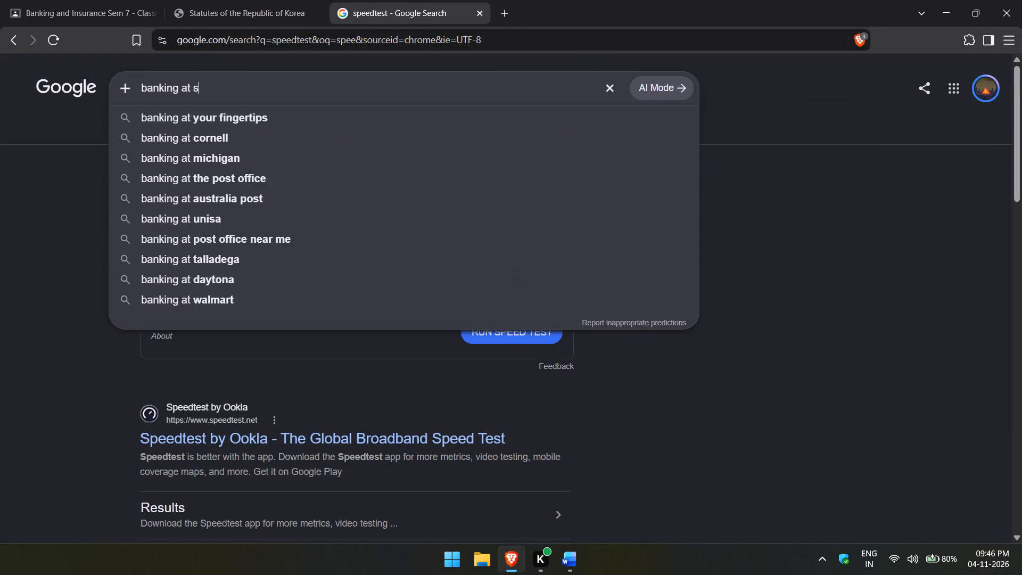
{"action": "key", "text": "BackSpace"}
{"action": "key", "text": "BackSpace"}
{"action": "key", "text": "BackSpace"}
{"action": "type", "text": "ct south korea"}
{"action": "key", "text": "Return"}
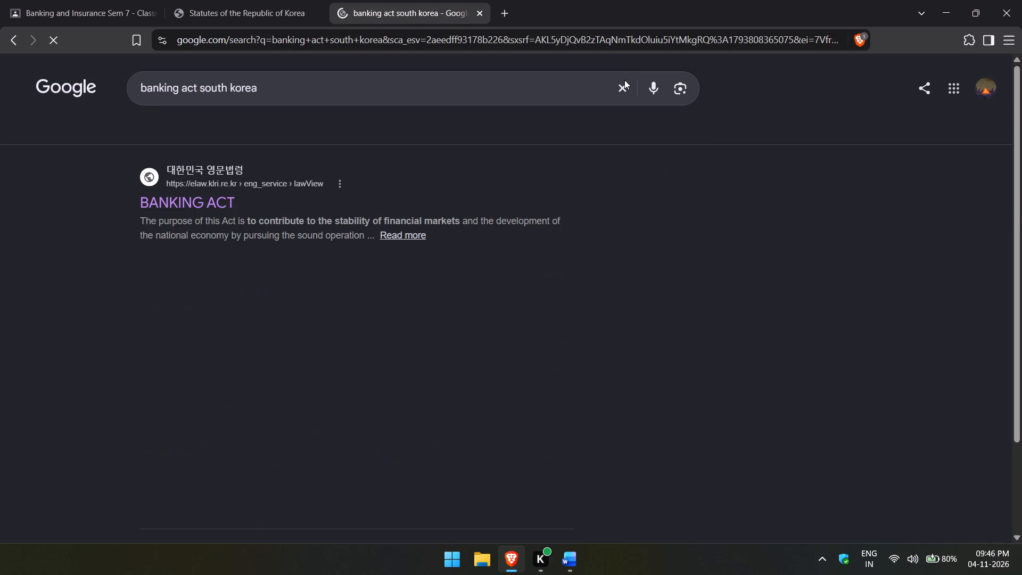
{"action": "scroll", "coordinate": [73, 287], "scroll_direction": "down", "scroll_amount": 2}
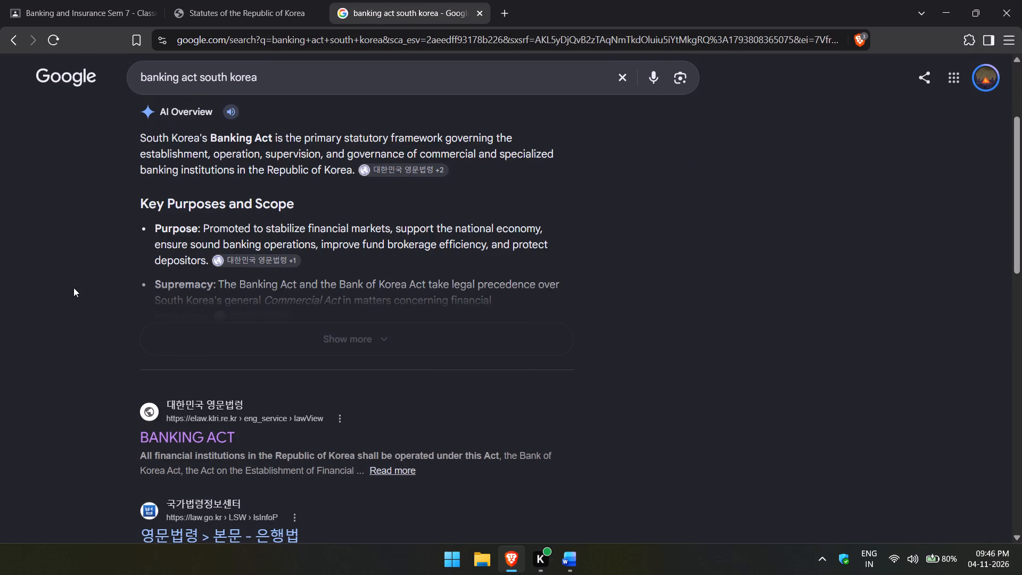
Refine the Google search to "banking act south korea year".
{"action": "left_click", "coordinate": [331, 81]}
{"action": "key", "text": "space"}
{"action": "type", "text": "year"}
{"action": "key", "text": "Return"}
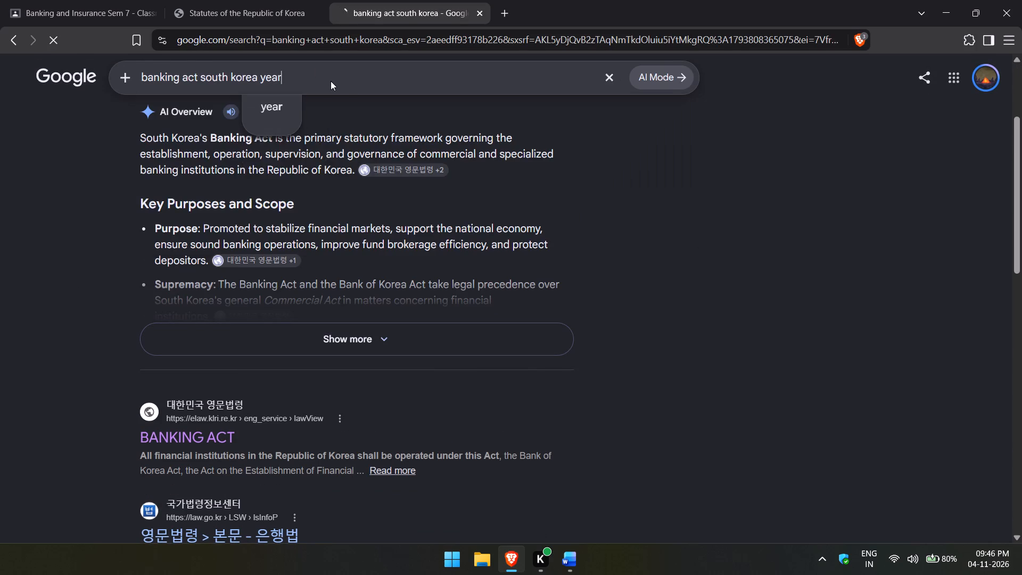
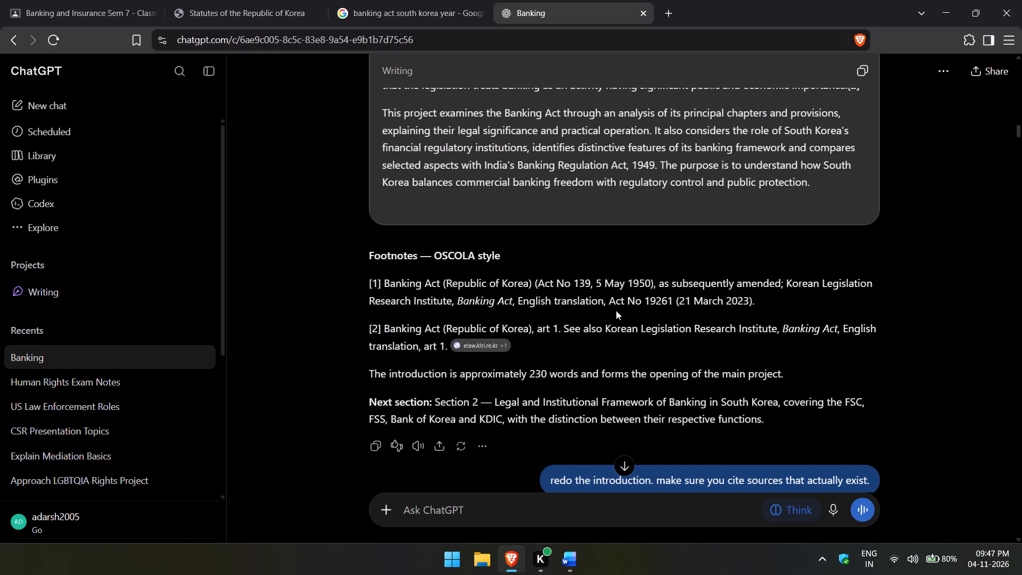
Check the Google results for the Banking Act's year and the amendment list heading the statute page.
{"action": "left_click", "coordinate": [385, 2]}
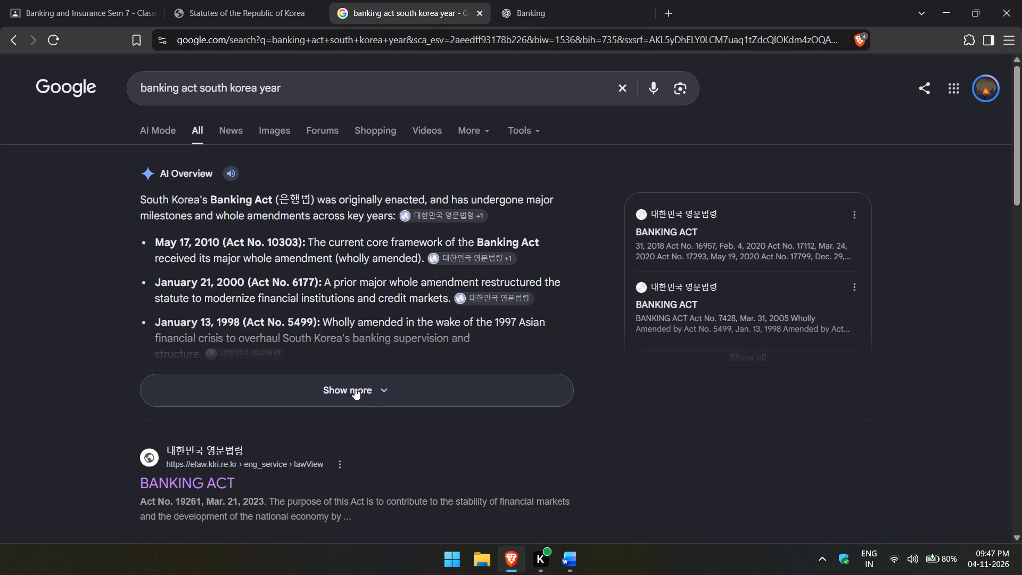
{"action": "scroll", "coordinate": [355, 388], "scroll_direction": "down", "scroll_amount": 2}
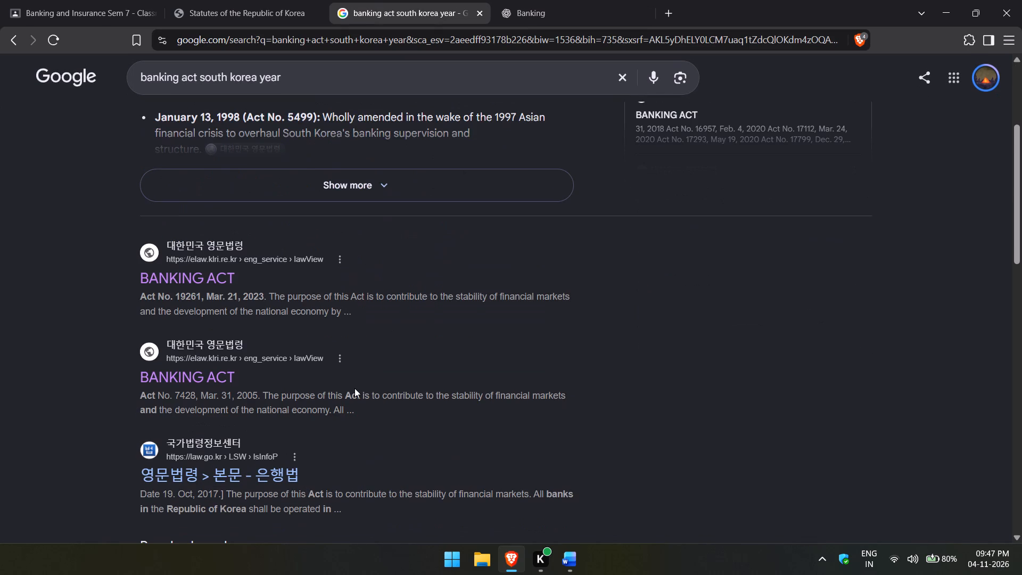
{"action": "scroll", "coordinate": [355, 388], "scroll_direction": "down", "scroll_amount": 5}
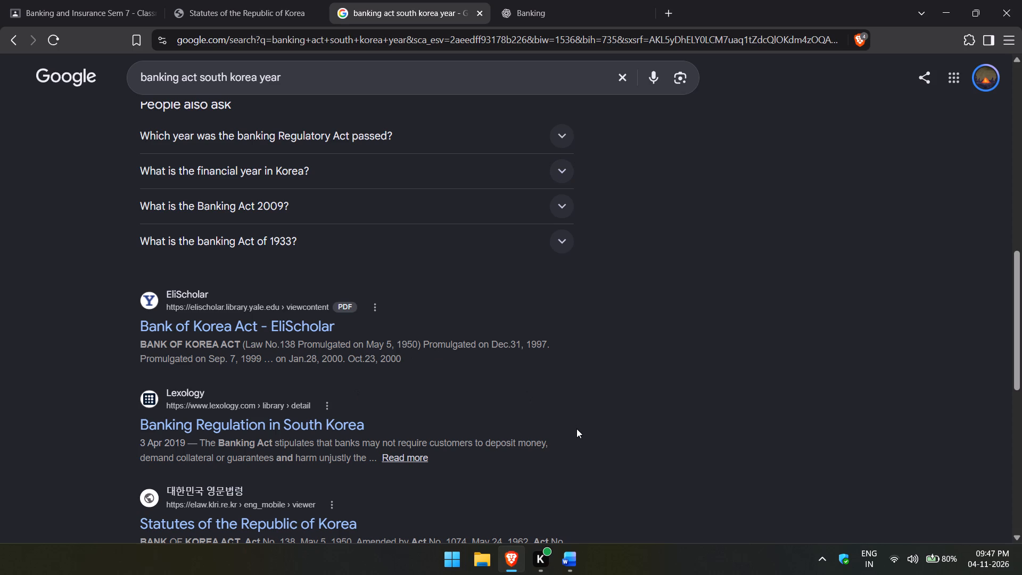
{"action": "left_click", "coordinate": [580, 558]}
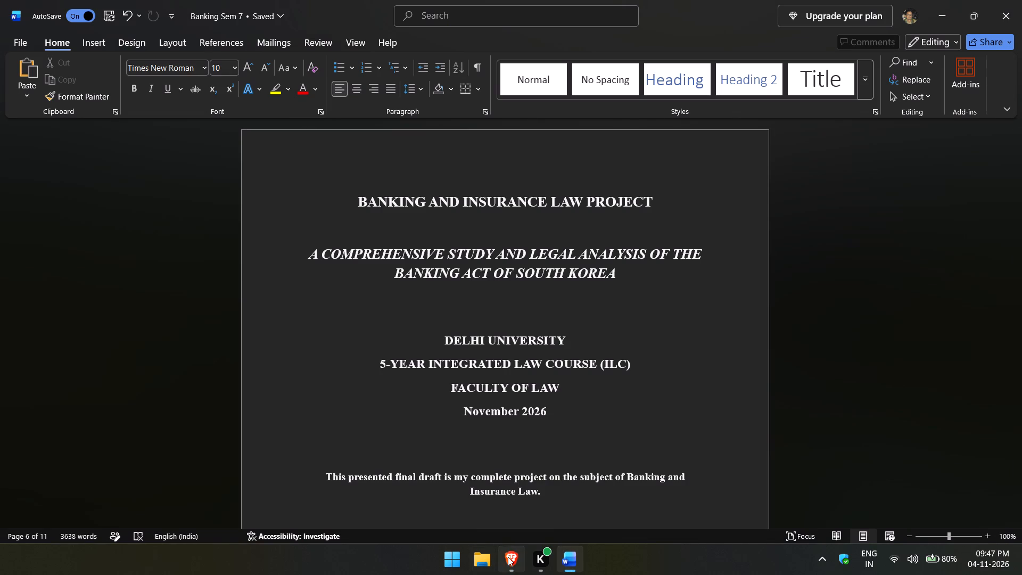
{"action": "left_click", "coordinate": [509, 557]}
{"action": "left_click", "coordinate": [284, 0]}
{"action": "left_click", "coordinate": [361, 321]}
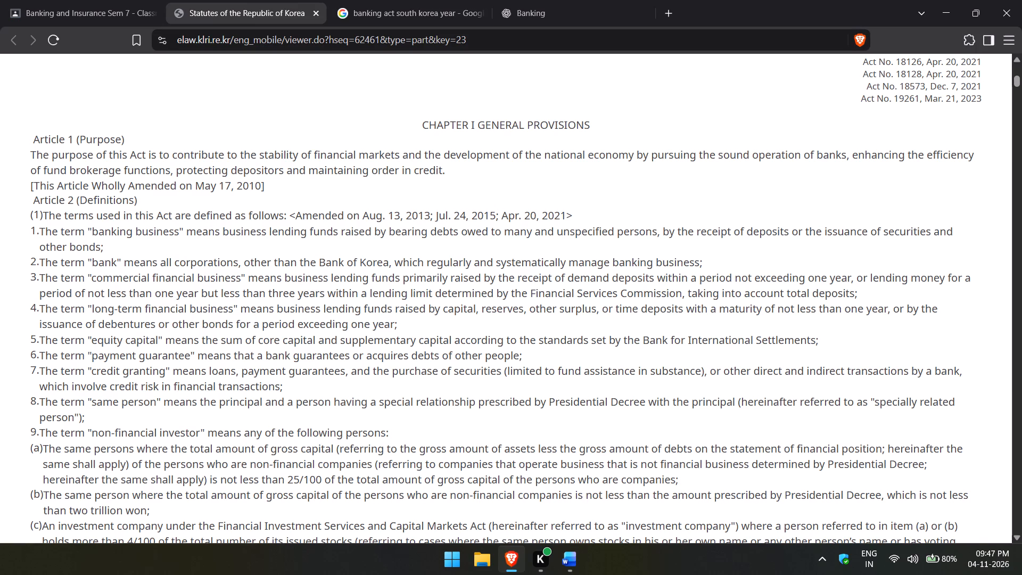
{"action": "scroll", "coordinate": [361, 321], "scroll_direction": "up", "scroll_amount": 9}
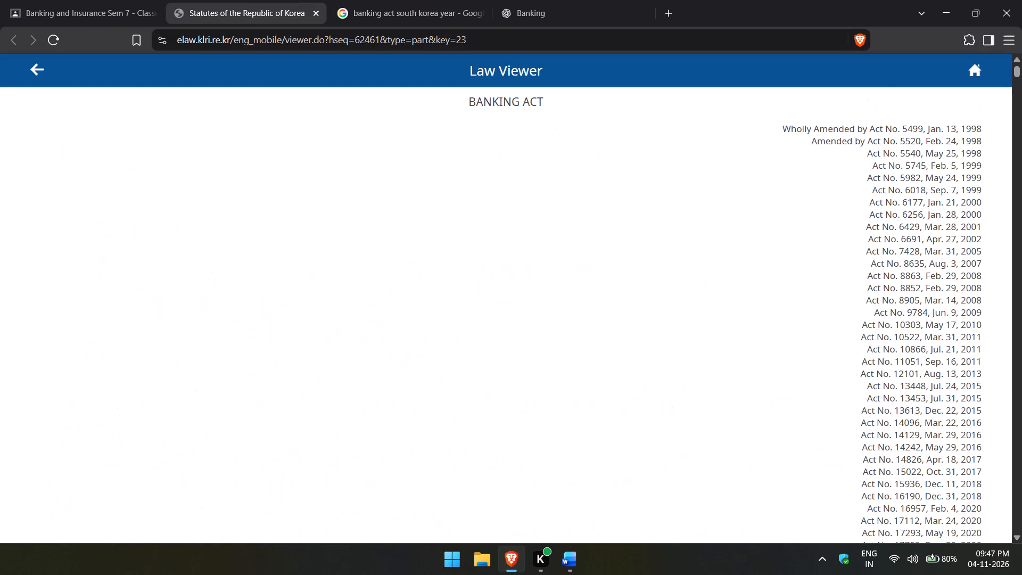
{"action": "scroll", "coordinate": [361, 321], "scroll_direction": "down", "scroll_amount": 5}
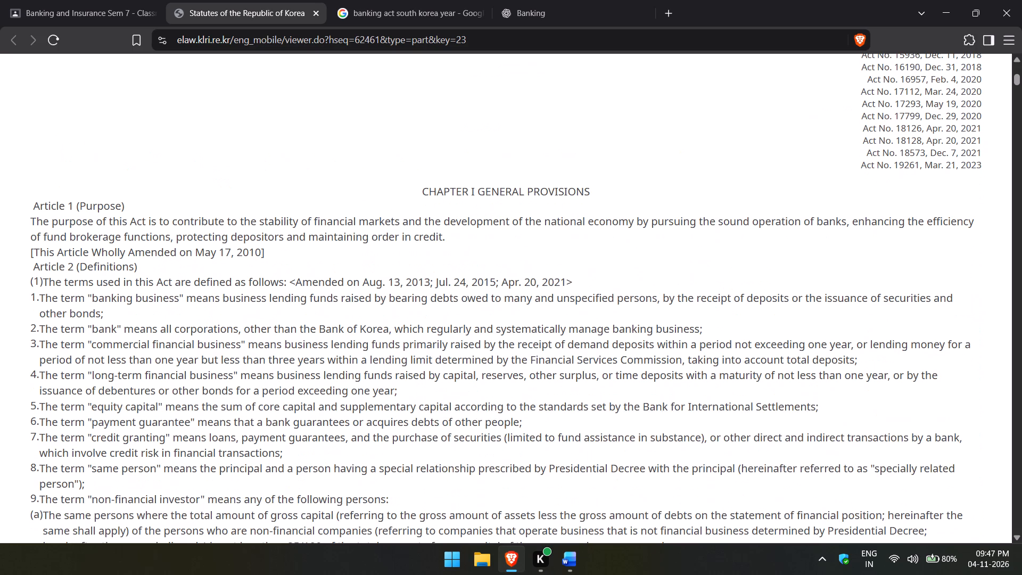
{"action": "scroll", "coordinate": [361, 321], "scroll_direction": "up", "scroll_amount": 1}
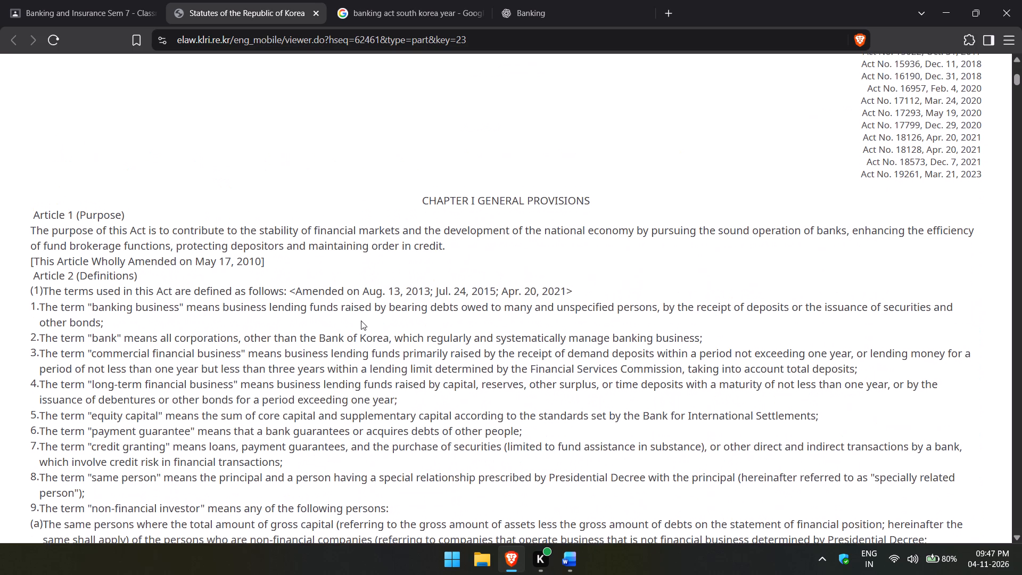
{"action": "scroll", "coordinate": [361, 321], "scroll_direction": "up", "scroll_amount": 11}
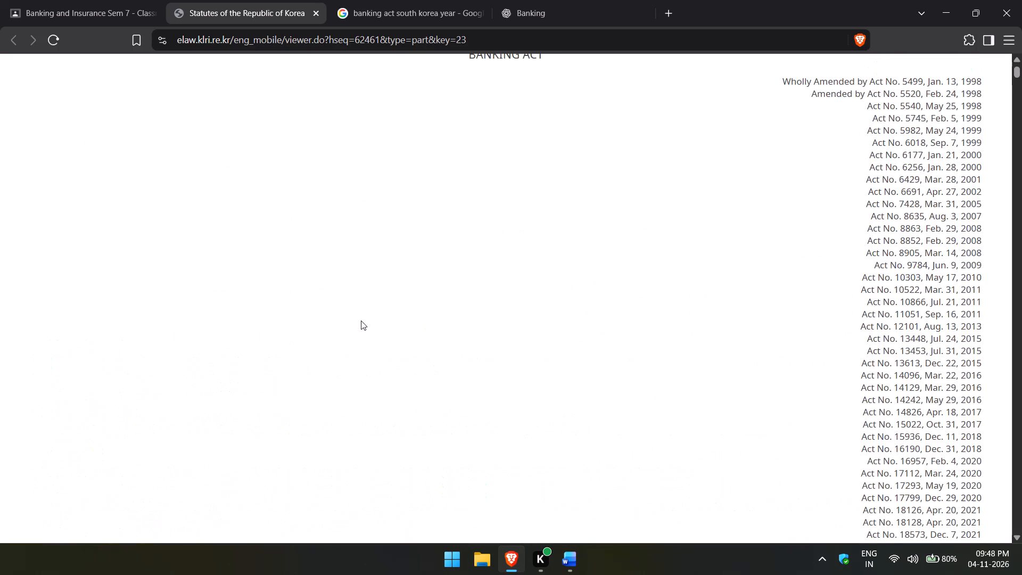
{"action": "scroll", "coordinate": [361, 321], "scroll_direction": "up", "scroll_amount": 3}
Print the Banking Act statute page with Save as PDF, saving it in Downloads as "Banking Act Republic of Korea 1950".
{"action": "key", "text": "ctrl+f"}
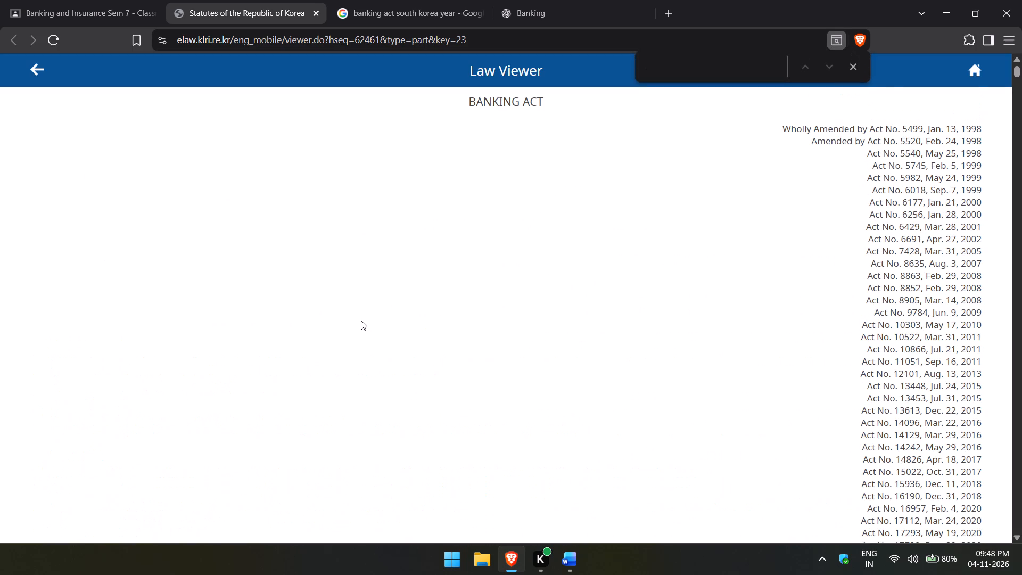
{"action": "left_click", "coordinate": [853, 71]}
{"action": "key", "text": "ctrl+p"}
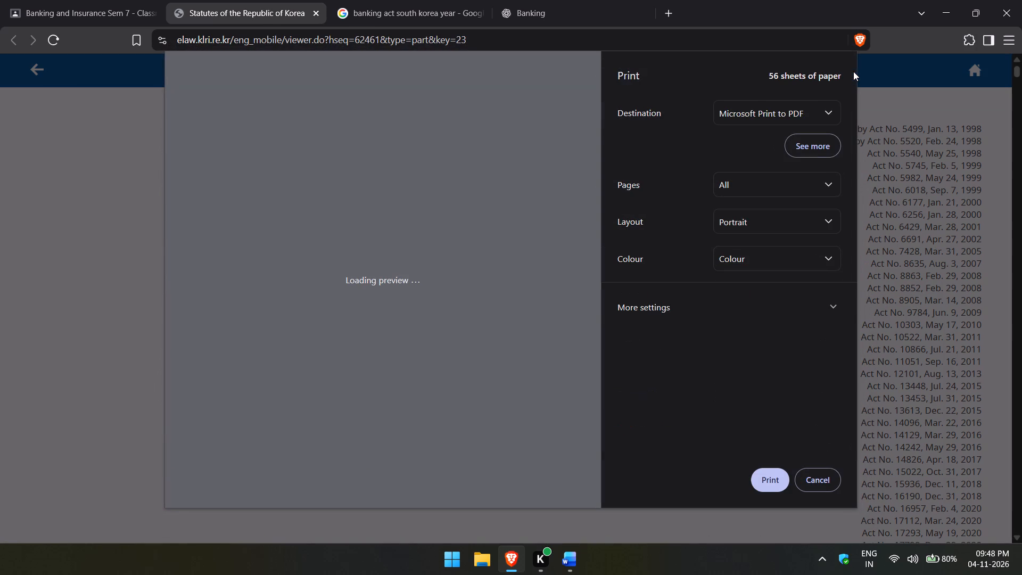
{"action": "left_click", "coordinate": [768, 111]}
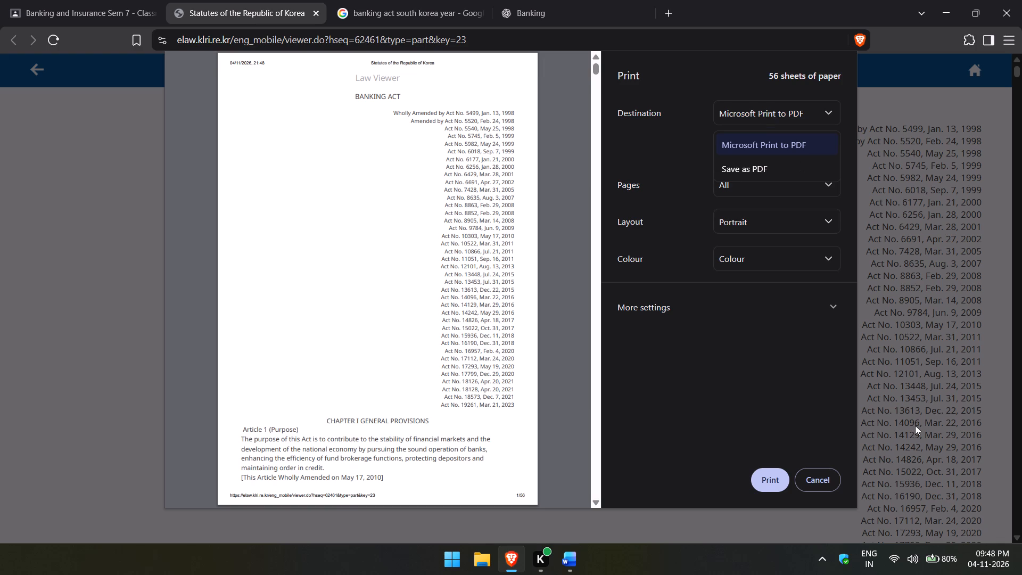
{"action": "left_click", "coordinate": [688, 470]}
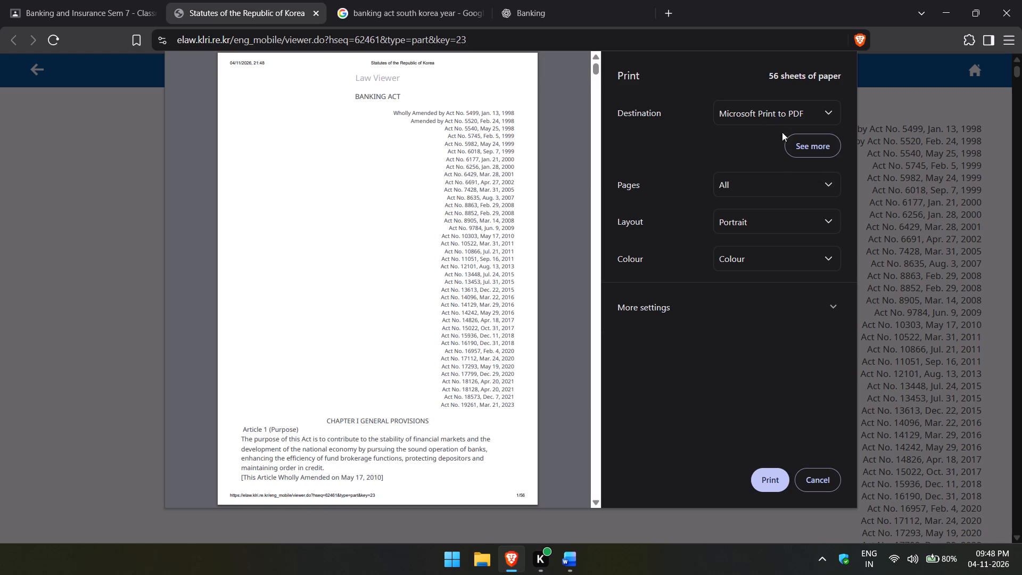
{"action": "left_click", "coordinate": [809, 142]}
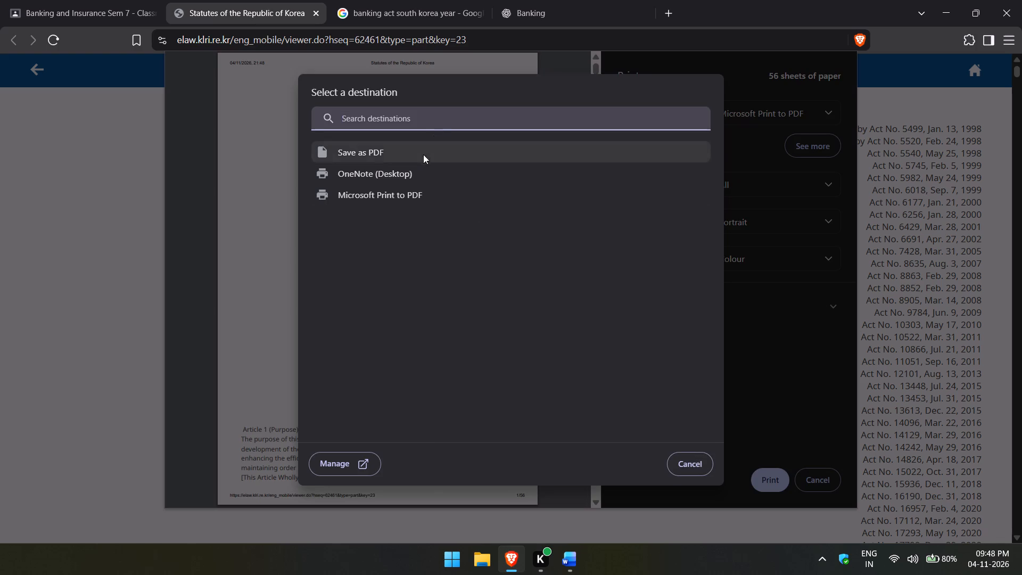
{"action": "left_click", "coordinate": [423, 157]}
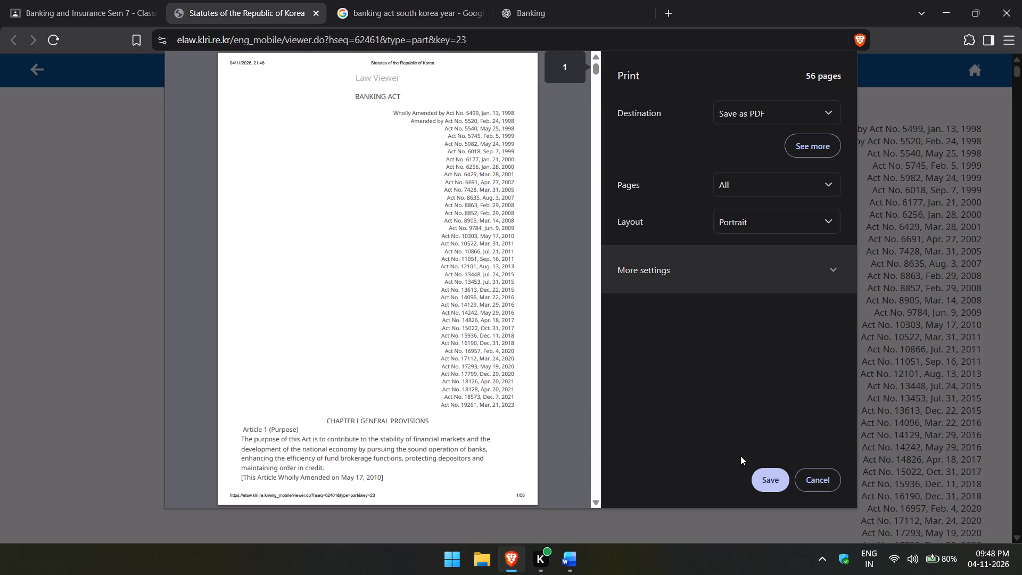
{"action": "left_click", "coordinate": [761, 472]}
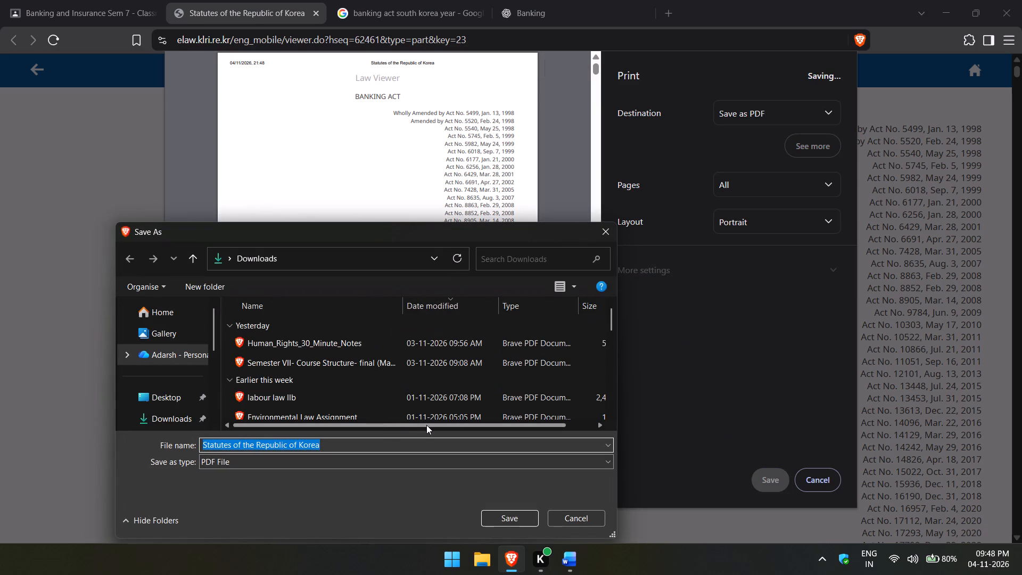
{"action": "type", "text": "Banking Act"}
{"action": "key", "text": "space"}
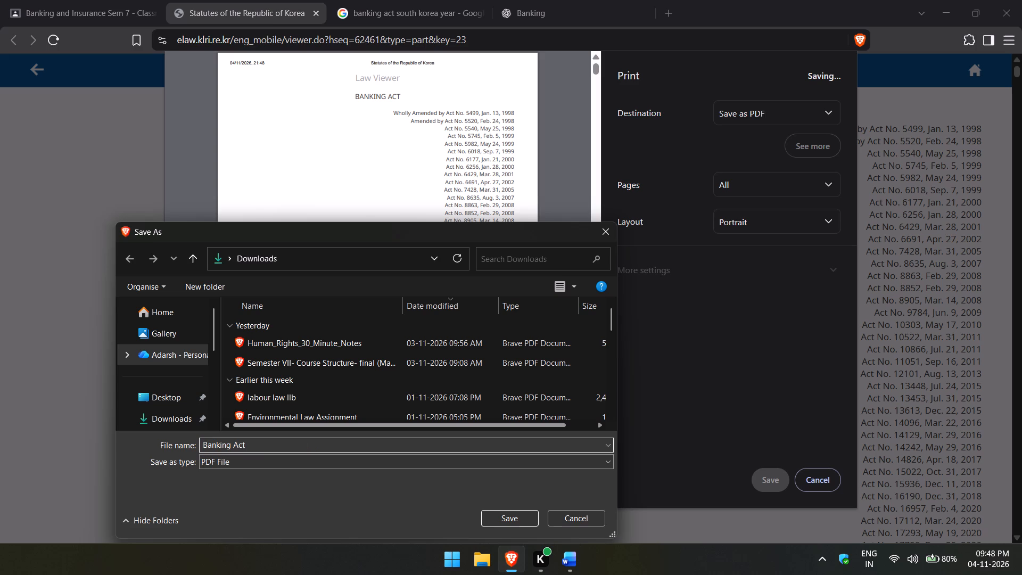
{"action": "type", "text": "Republic o"}
{"action": "type", "text": "f Korea 1950"}
{"action": "left_click", "coordinate": [497, 527]}
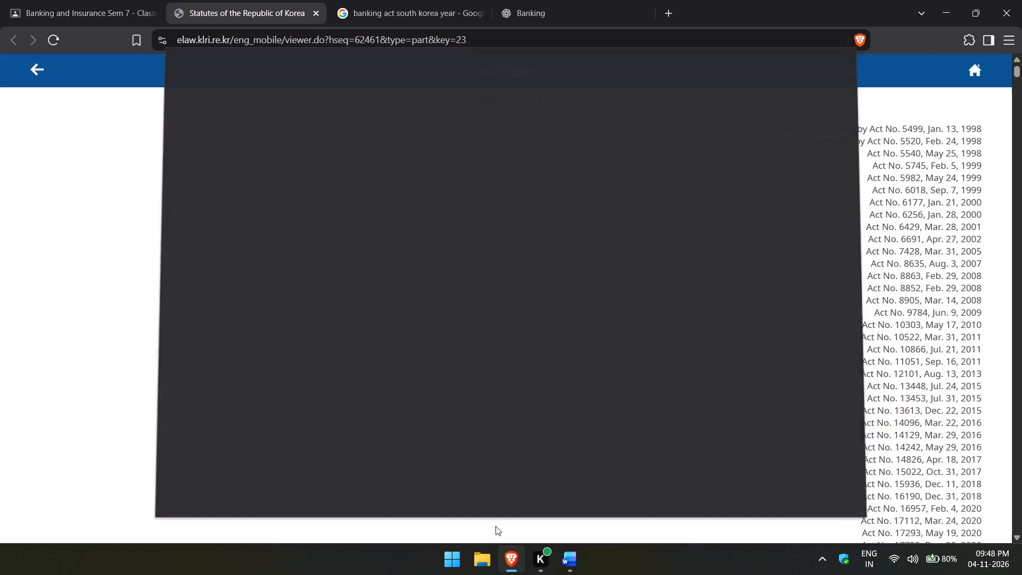
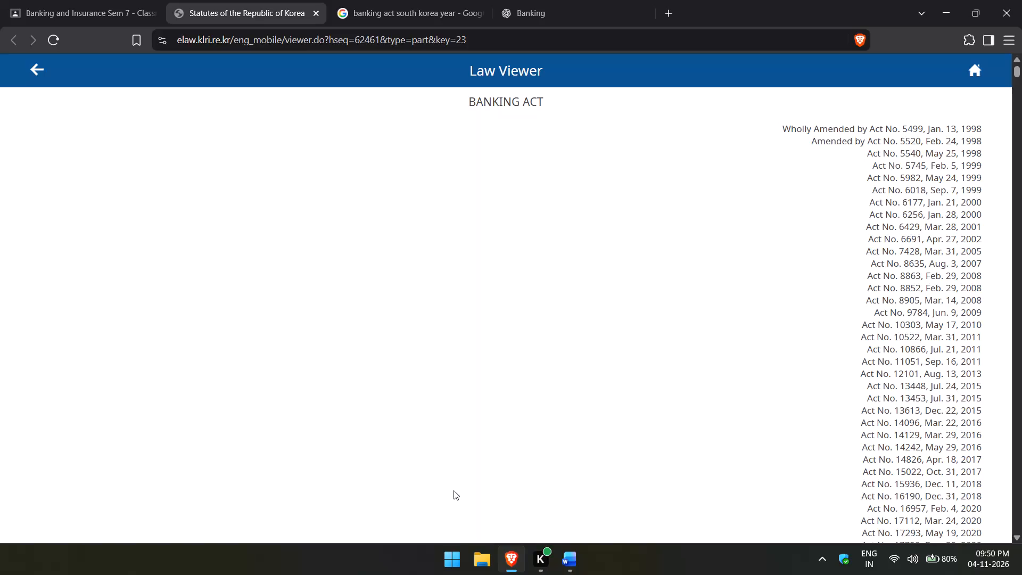
Save a copy of the Word report in Downloads as "Banking Law assignment Sem7" followed by the student's name, and close the document.
{"action": "left_click", "coordinate": [565, 560]}
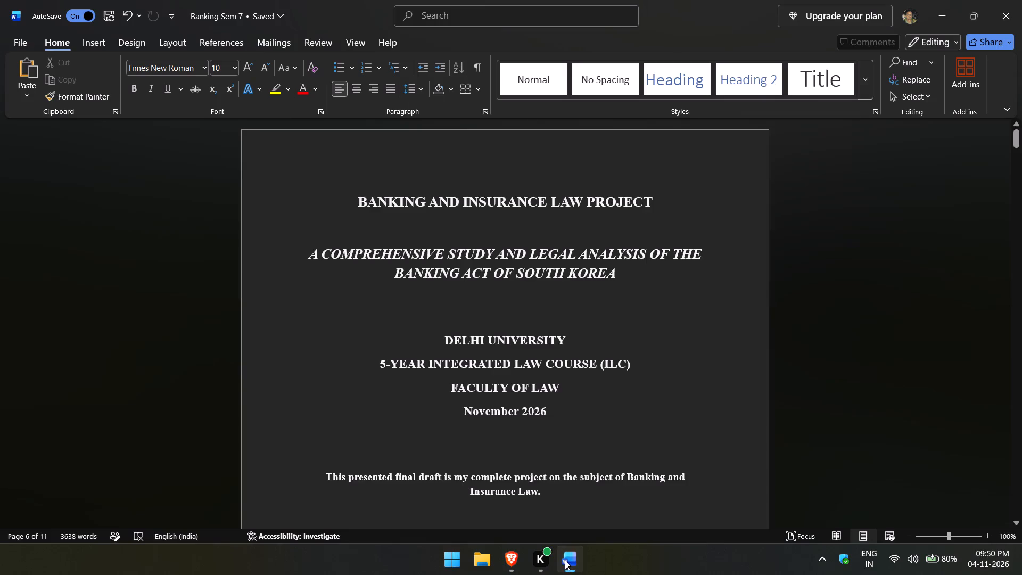
{"action": "left_click", "coordinate": [529, 354]}
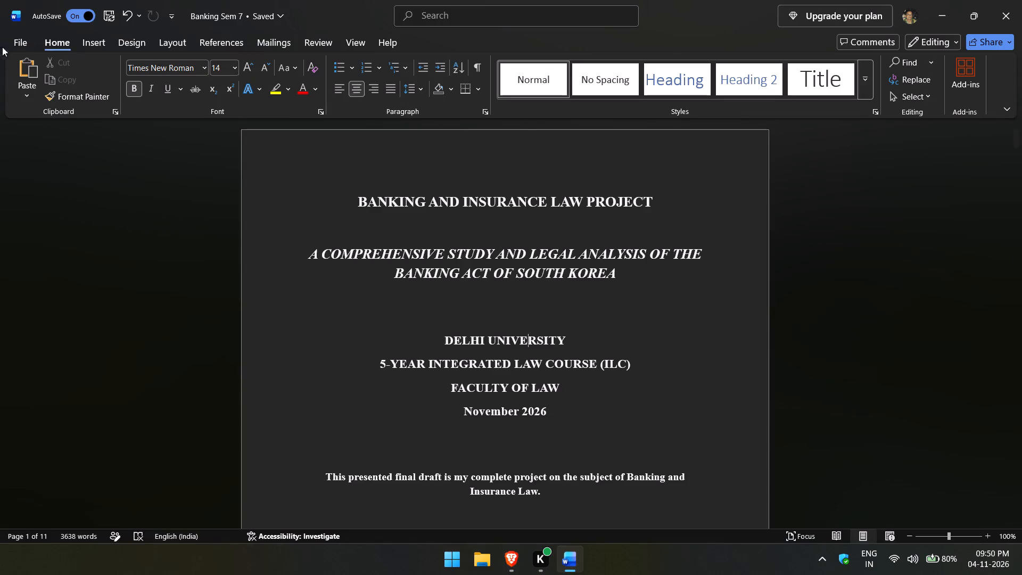
{"action": "left_click", "coordinate": [18, 42]}
{"action": "left_click", "coordinate": [46, 214]}
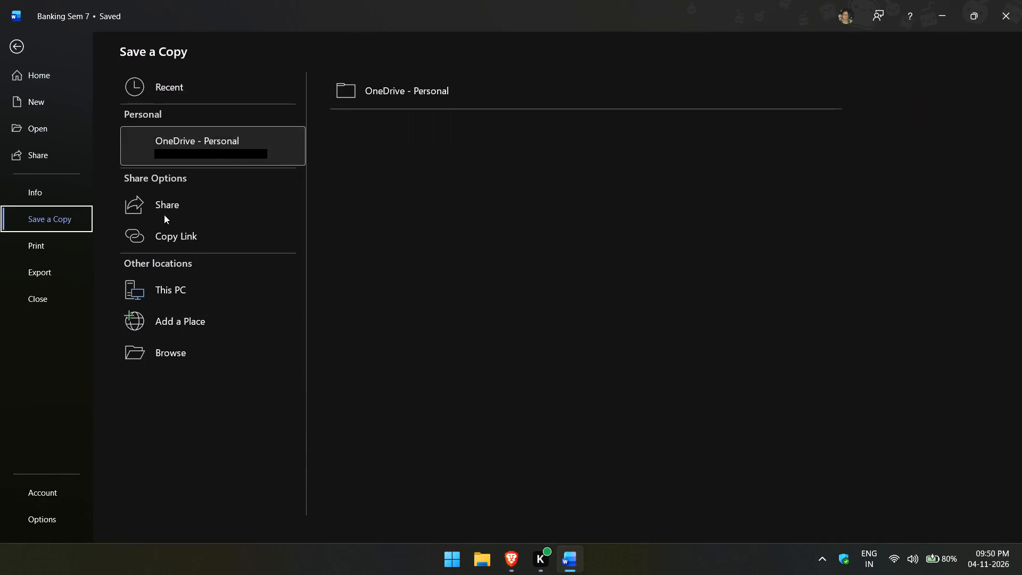
{"action": "left_click", "coordinate": [179, 280]}
{"action": "left_click", "coordinate": [378, 144]}
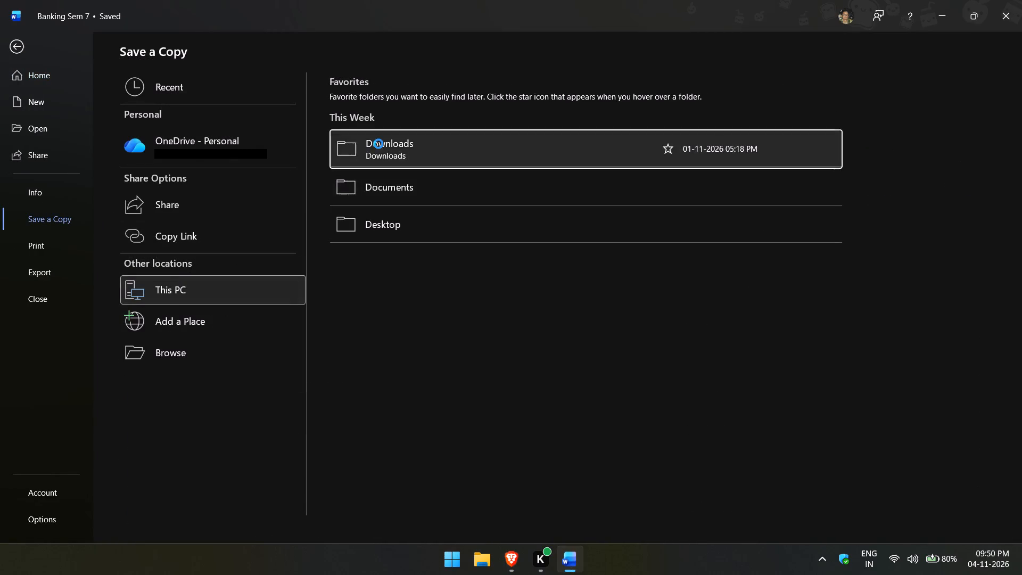
{"action": "left_click", "coordinate": [63, 190]}
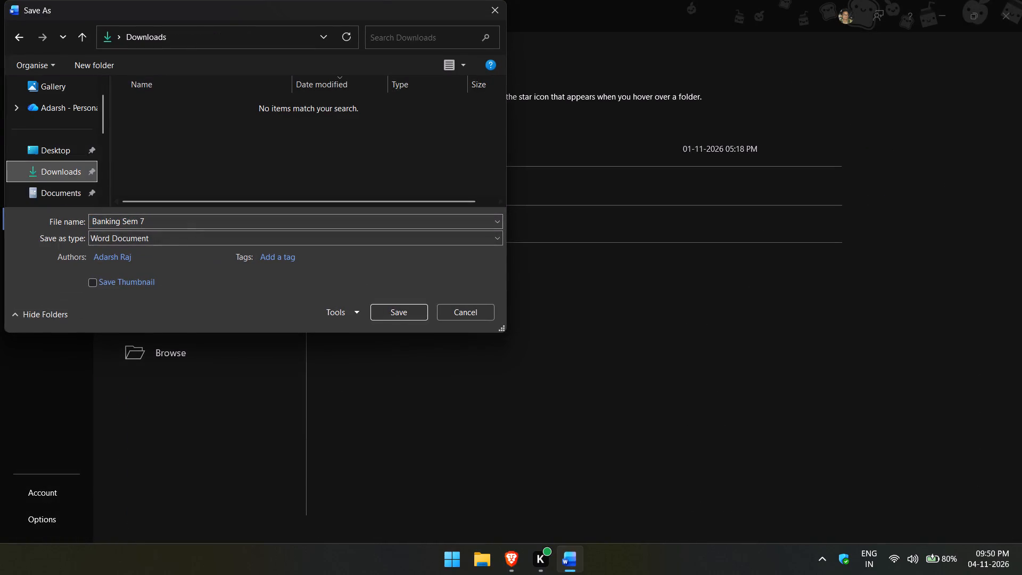
{"action": "left_click", "coordinate": [187, 225]}
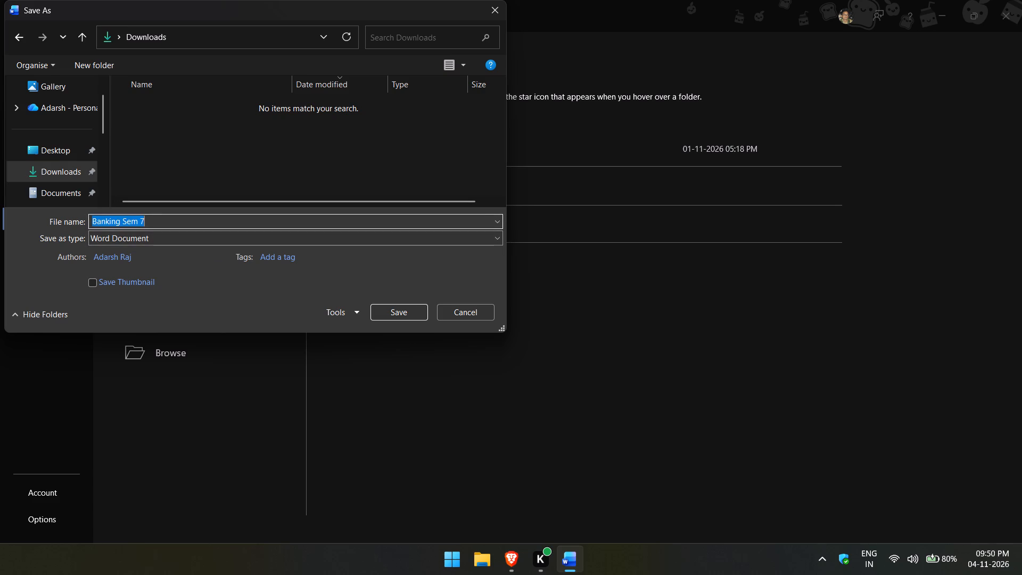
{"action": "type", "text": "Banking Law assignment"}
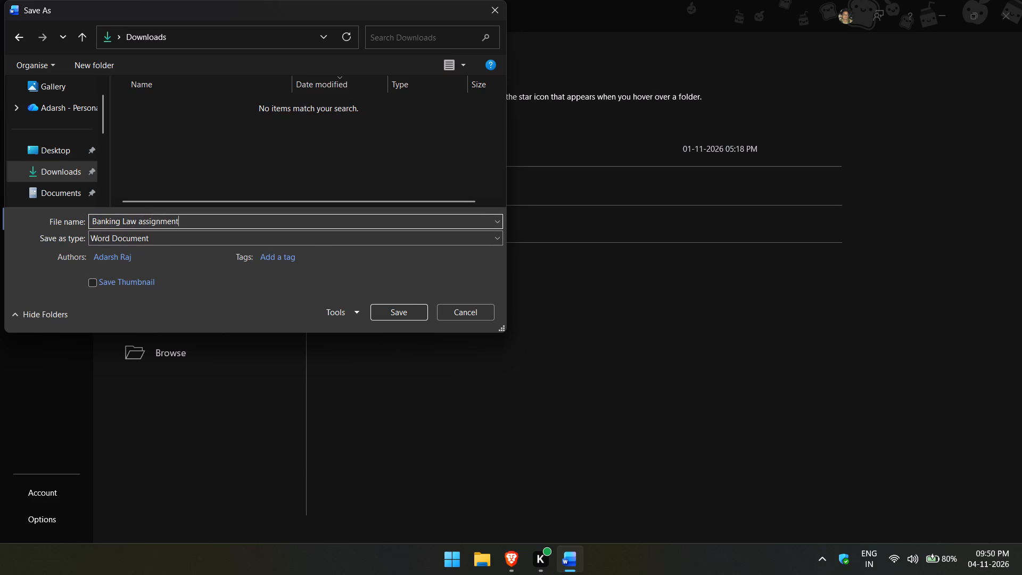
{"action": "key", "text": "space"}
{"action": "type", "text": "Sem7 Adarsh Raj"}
{"action": "left_click", "coordinate": [393, 310]}
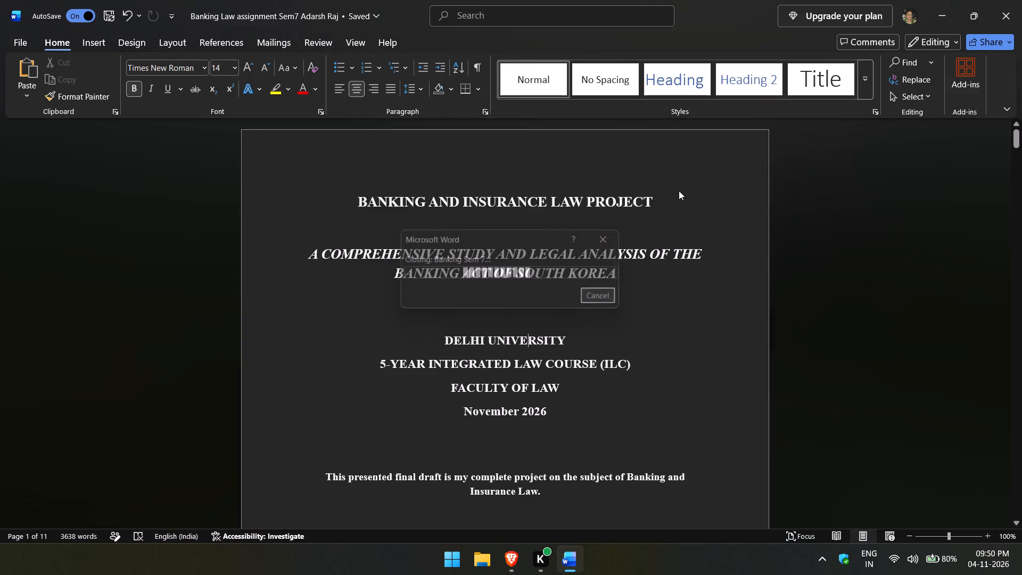
{"action": "left_click", "coordinate": [1021, 0]}
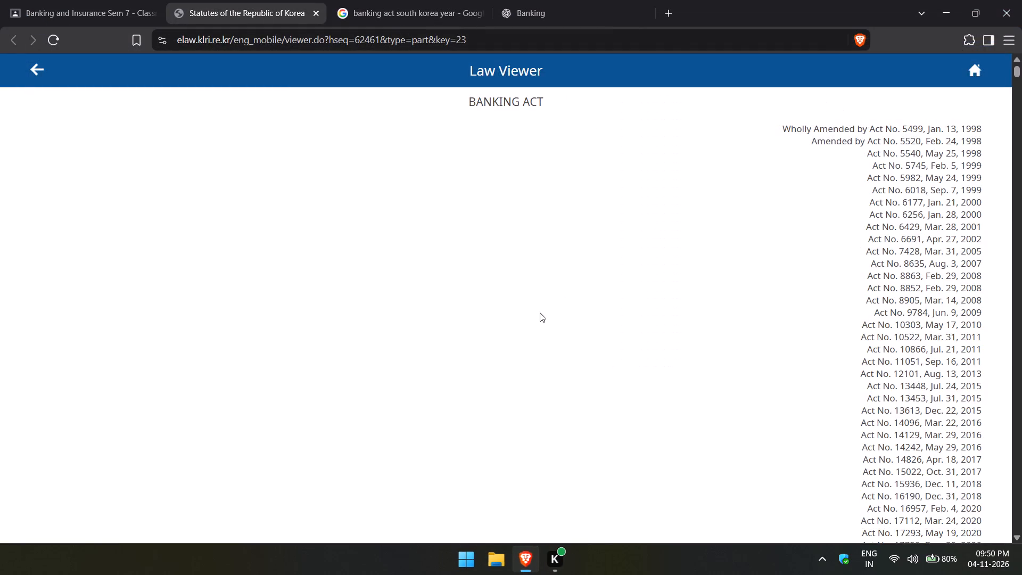
Open the saved Banking Law assignment from the Downloads folder and check its cover page and introduction.
{"action": "left_click", "coordinate": [423, 0]}
{"action": "left_click", "coordinate": [500, 569]}
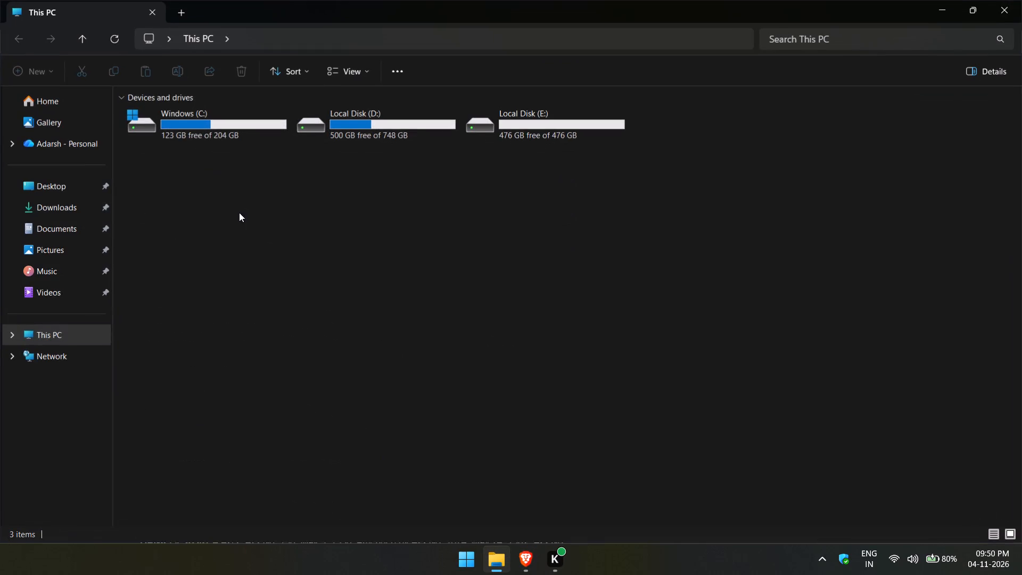
{"action": "left_click", "coordinate": [65, 203]}
{"action": "double_click", "coordinate": [229, 137]}
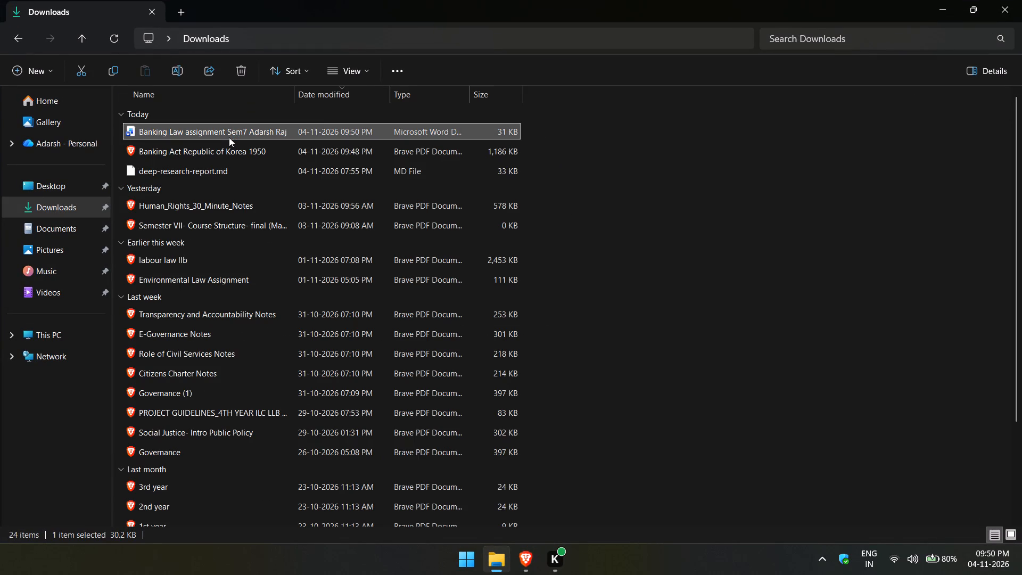
{"action": "scroll", "coordinate": [567, 301], "scroll_direction": "down", "scroll_amount": 5}
{"action": "left_click", "coordinate": [567, 301]}
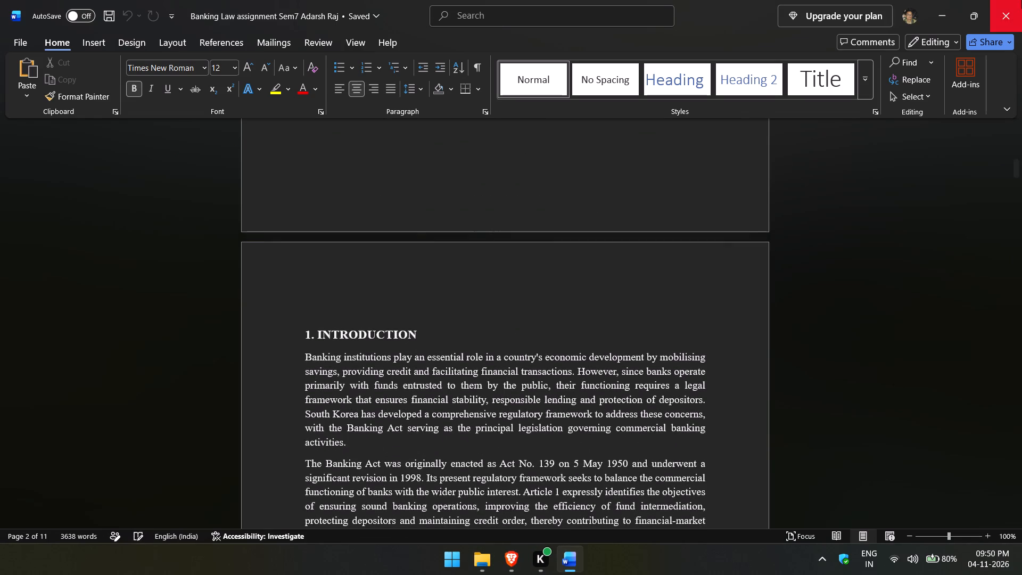
Close the Banking Law assignment document in Word.
{"action": "left_click", "coordinate": [1021, 0]}
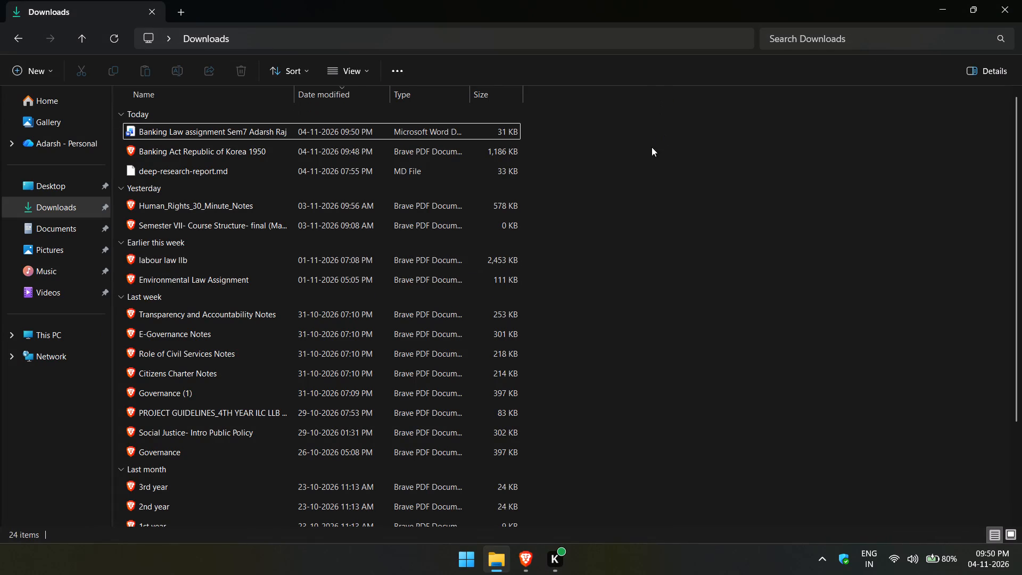
Switch to the Brave browser and bring up the Banking conversation in ChatGPT.
{"action": "left_click", "coordinate": [526, 558]}
{"action": "left_click", "coordinate": [552, 0]}
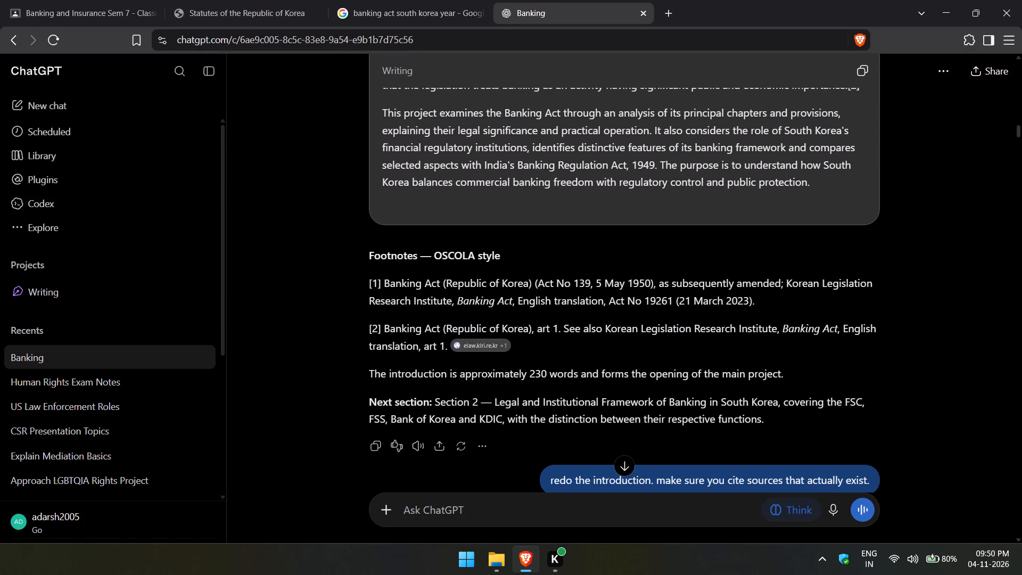
Search the computer for the WhatsApp app.
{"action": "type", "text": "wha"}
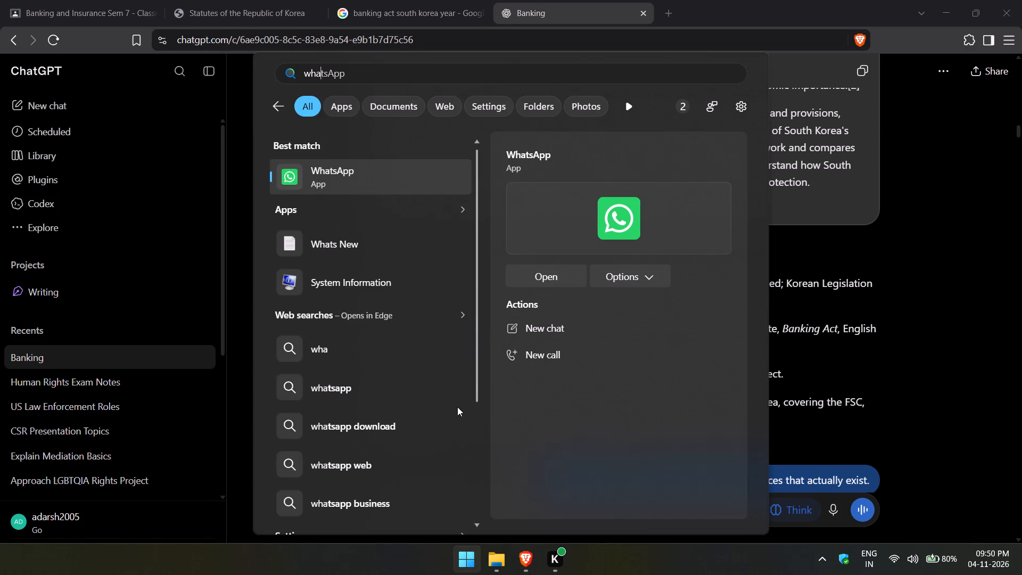
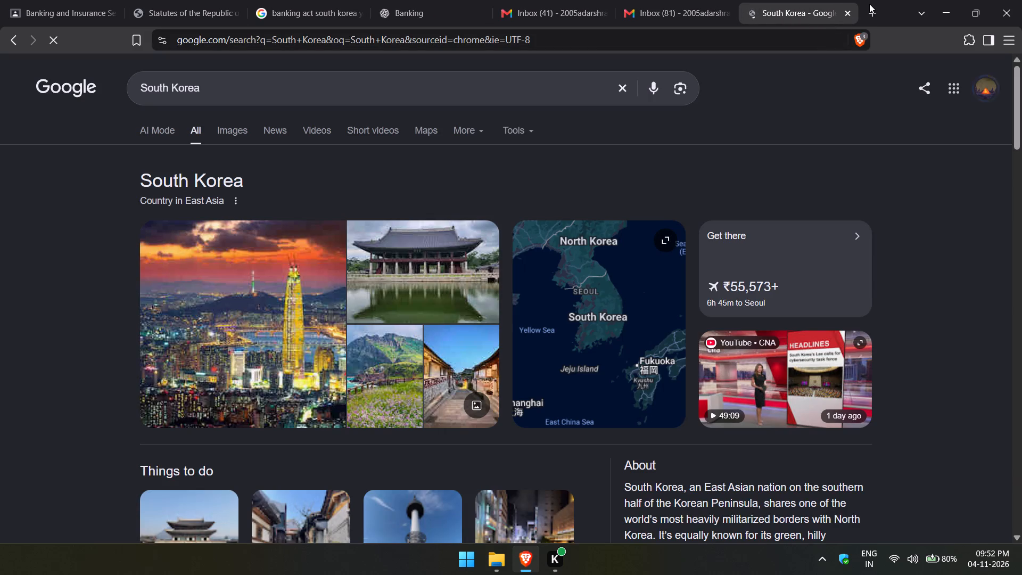
Refine the South Korea Google search by adding "offi" to the query and choosing a suggested completion.
{"action": "scroll", "coordinate": [856, 105], "scroll_direction": "down", "scroll_amount": 3}
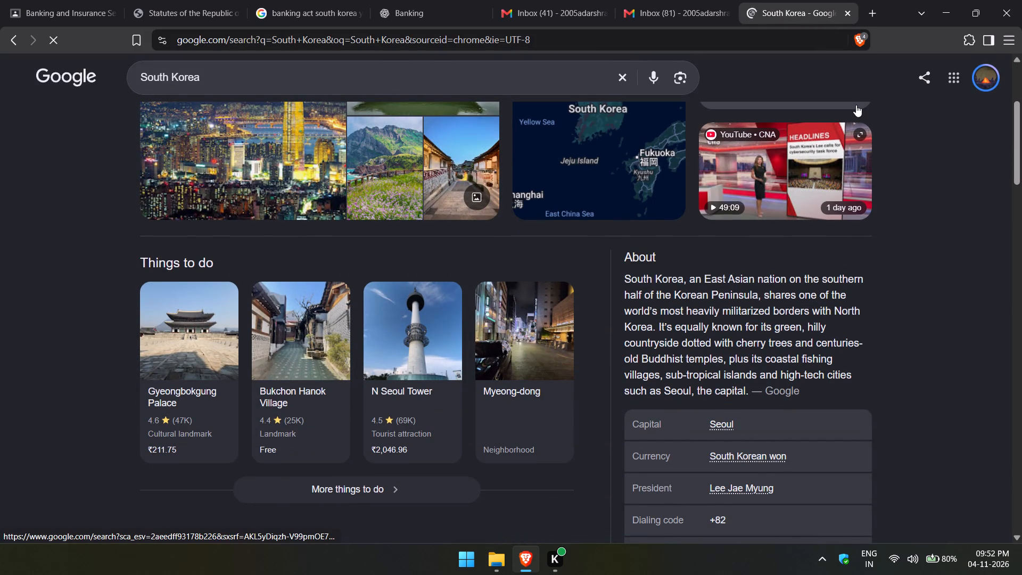
{"action": "scroll", "coordinate": [856, 105], "scroll_direction": "down", "scroll_amount": 3}
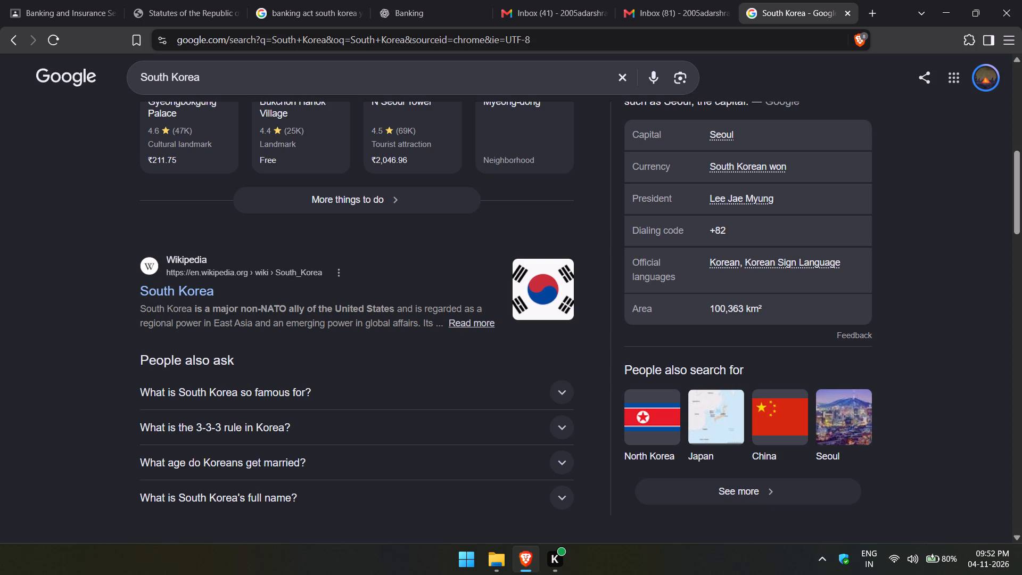
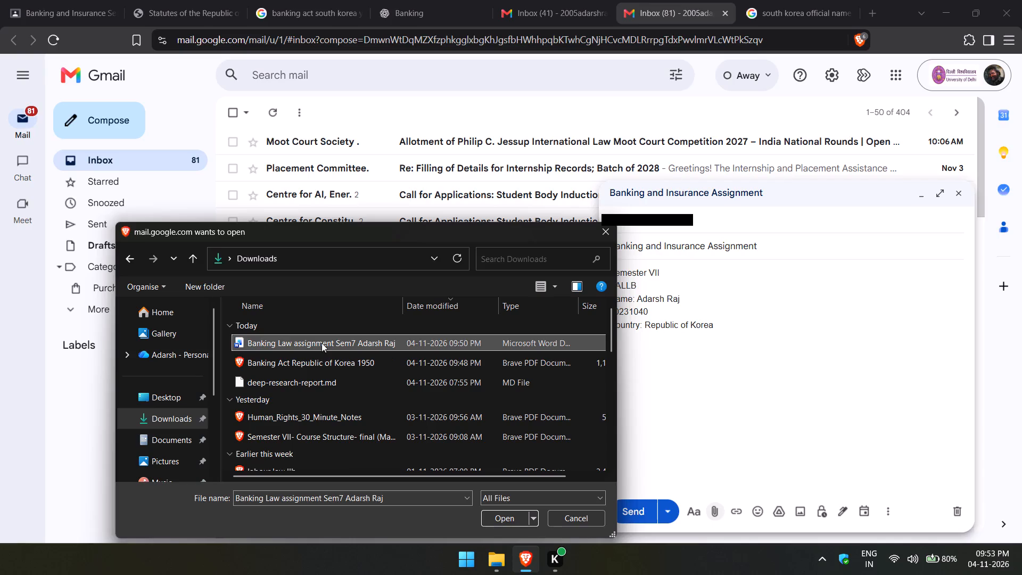
Select the "Banking Act Republic of Korea 1950" PDF together with the Word assignment as attachments for the Banking and Insurance Assignment email.
{"action": "left_click", "coordinate": [337, 358], "text": "ctrl"}
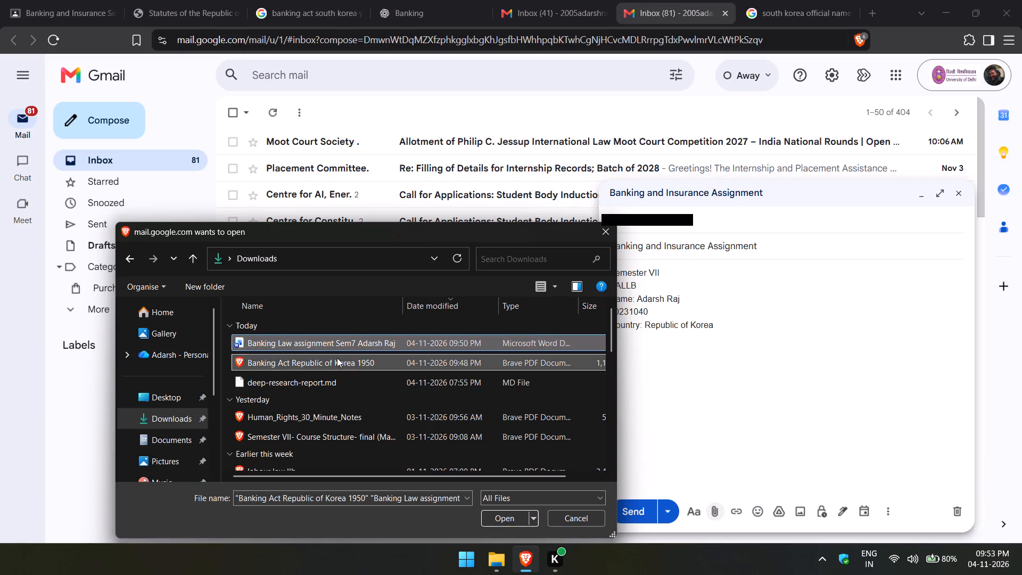
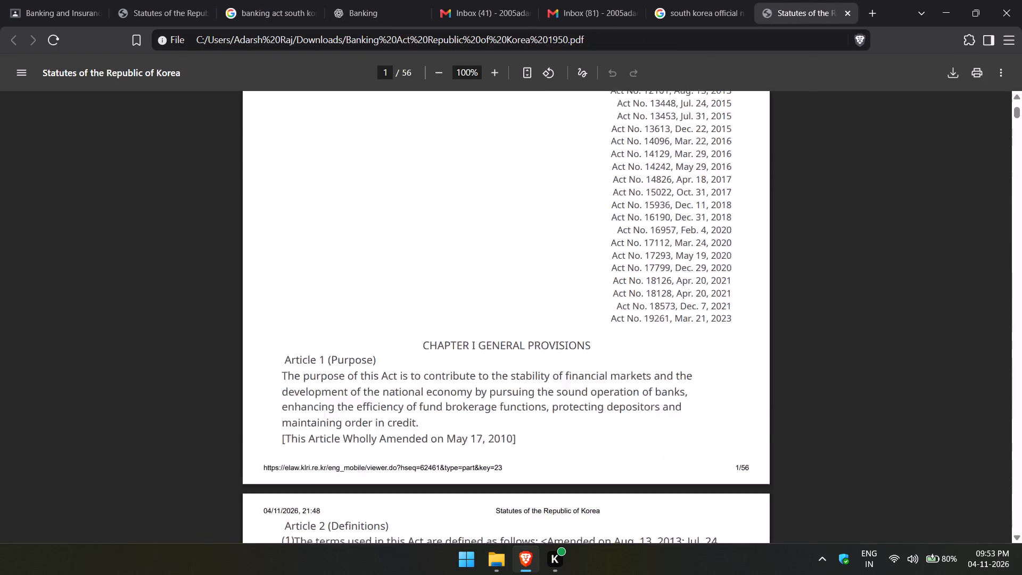
Skim the saved Banking Act PDF from the general provisions through to Chapter VII on supervision and inspections to check its contents.
{"action": "scroll", "coordinate": [645, 399], "scroll_direction": "down", "scroll_amount": 20}
{"action": "scroll", "coordinate": [645, 399], "scroll_direction": "down", "scroll_amount": 11}
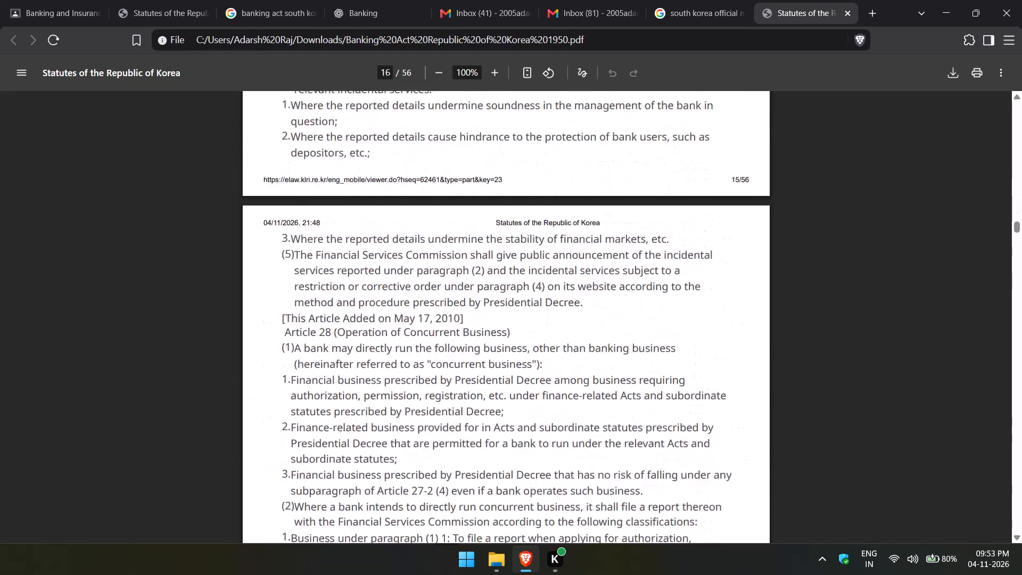
{"action": "scroll", "coordinate": [645, 399], "scroll_direction": "down", "scroll_amount": 13}
{"action": "scroll", "coordinate": [645, 399], "scroll_direction": "down", "scroll_amount": 16}
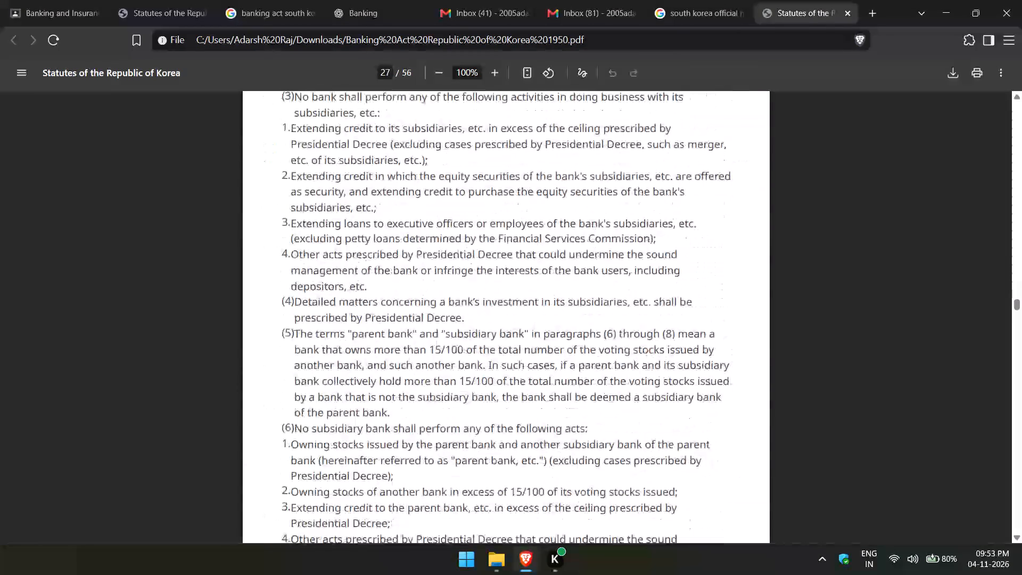
{"action": "scroll", "coordinate": [645, 399], "scroll_direction": "down", "scroll_amount": 19}
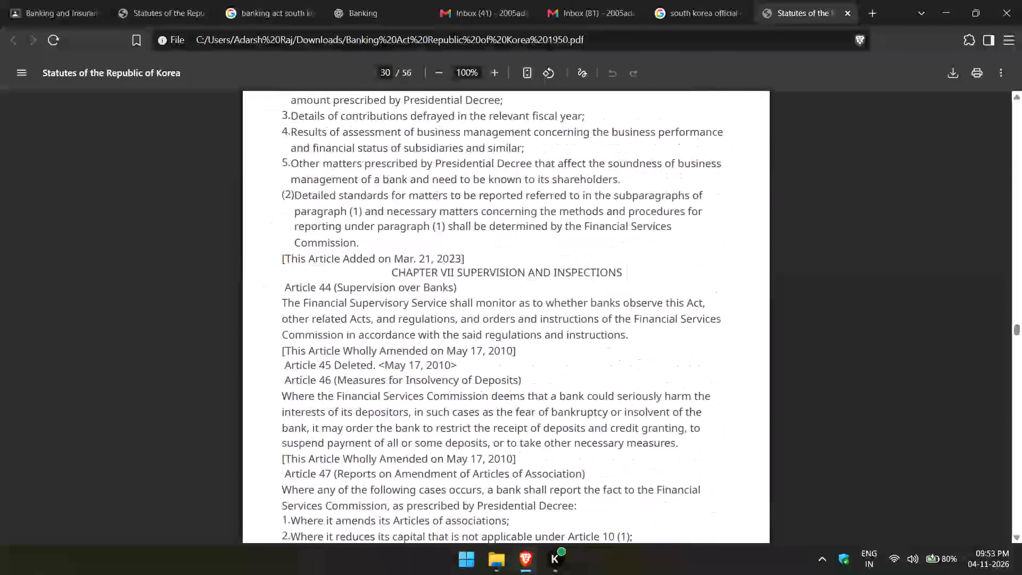
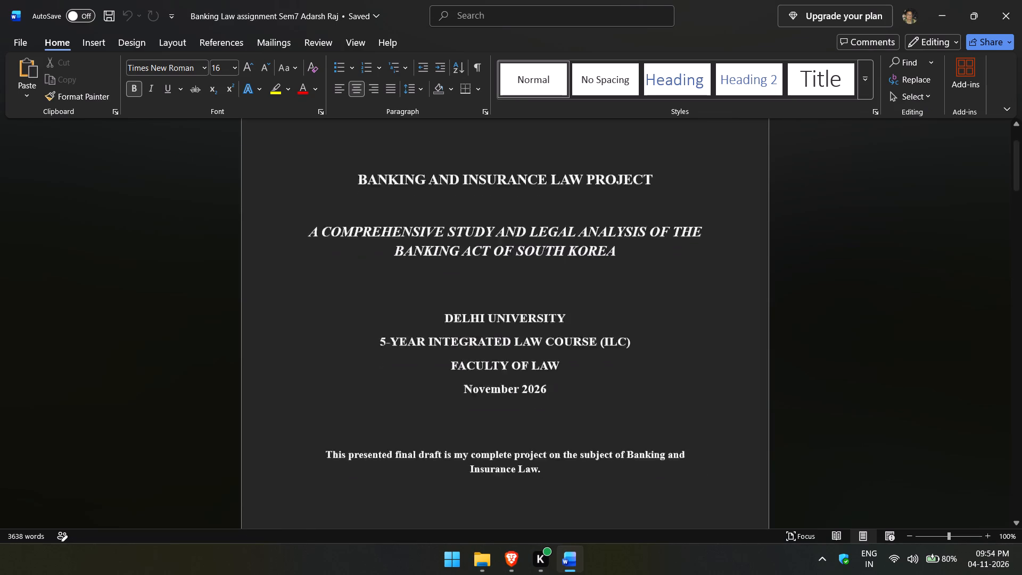
Check the final pages of the saved Banking Law assignment, including the comparison with India, the foreign-bank provisions and the footnotes.
{"action": "scroll", "coordinate": [439, 305], "scroll_direction": "down", "scroll_amount": 20}
{"action": "scroll", "coordinate": [439, 305], "scroll_direction": "down", "scroll_amount": 11}
{"action": "scroll", "coordinate": [439, 305], "scroll_direction": "up", "scroll_amount": 4}
{"action": "left_click", "coordinate": [437, 328]}
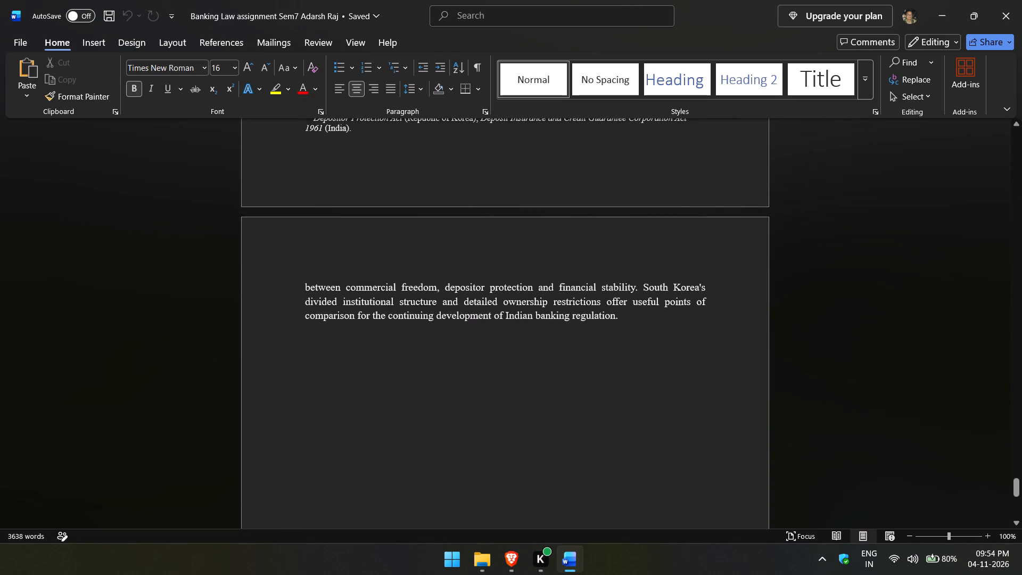
{"action": "scroll", "coordinate": [437, 328], "scroll_direction": "up", "scroll_amount": 3}
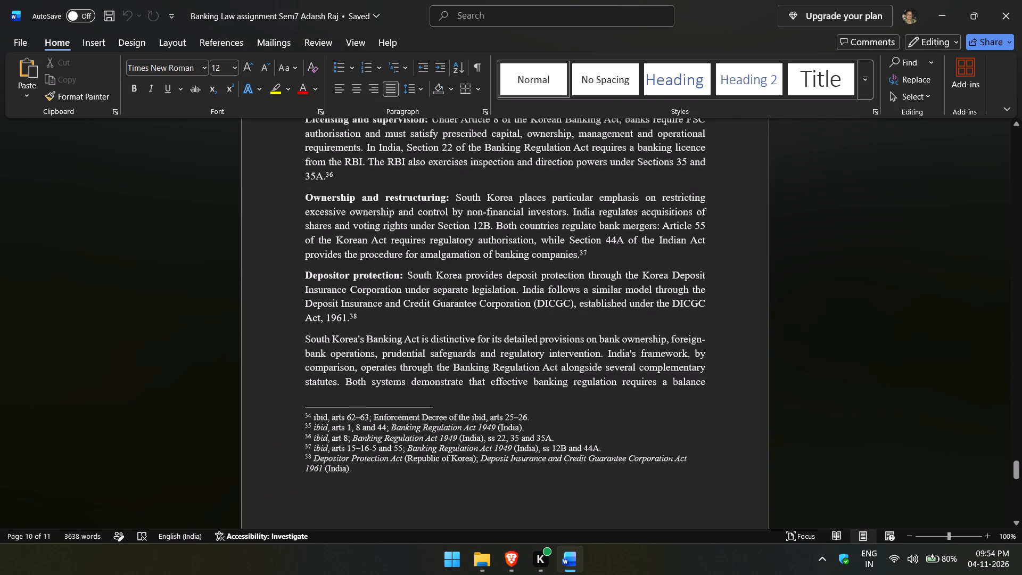
{"action": "scroll", "coordinate": [437, 328], "scroll_direction": "up", "scroll_amount": 1}
{"action": "left_click", "coordinate": [437, 328]}
{"action": "scroll", "coordinate": [437, 328], "scroll_direction": "up", "scroll_amount": 3}
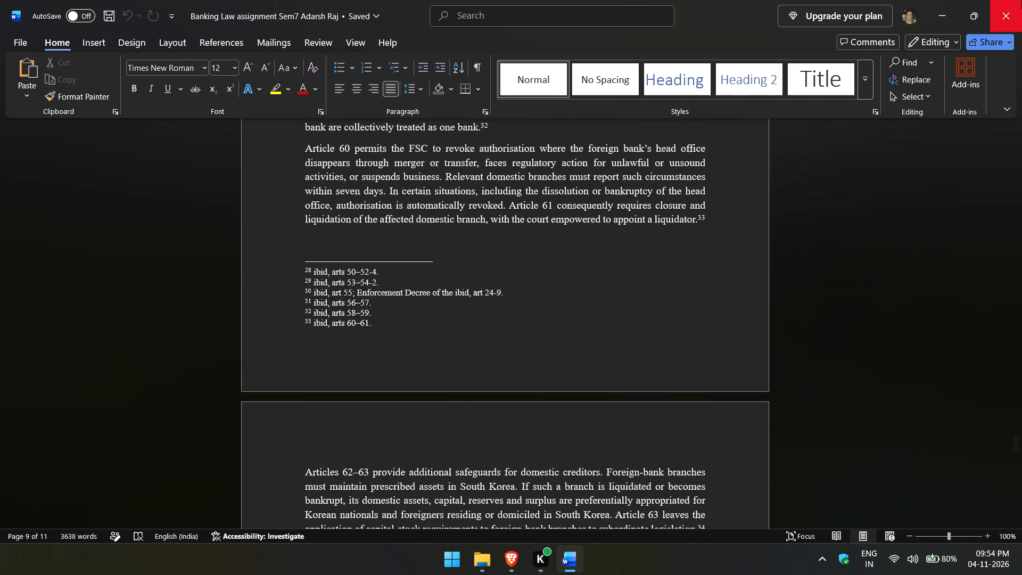
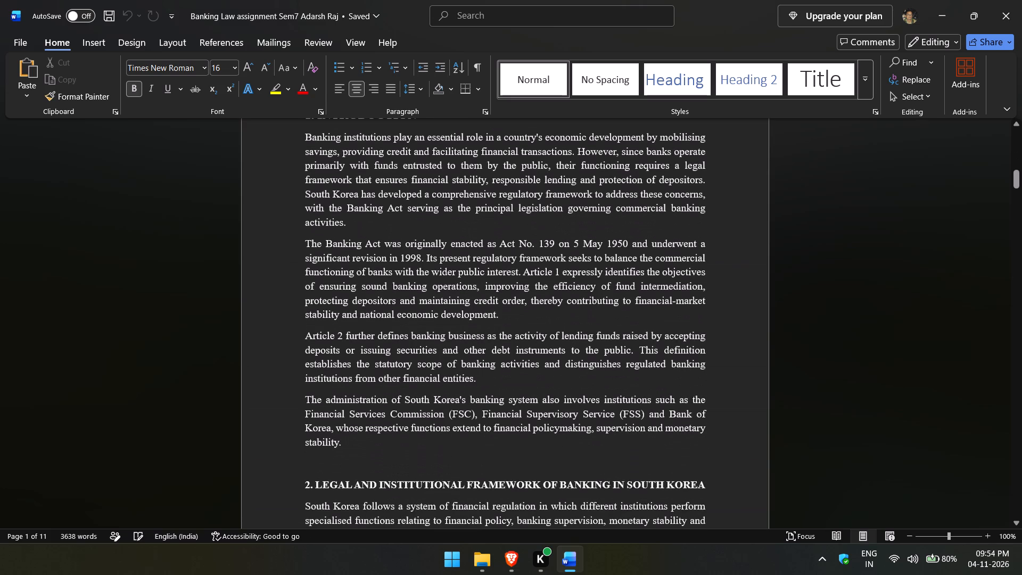
Review the assignment's section 2 on South Korea's legal and institutional banking framework and close the document.
{"action": "scroll", "coordinate": [496, 453], "scroll_direction": "down", "scroll_amount": 2}
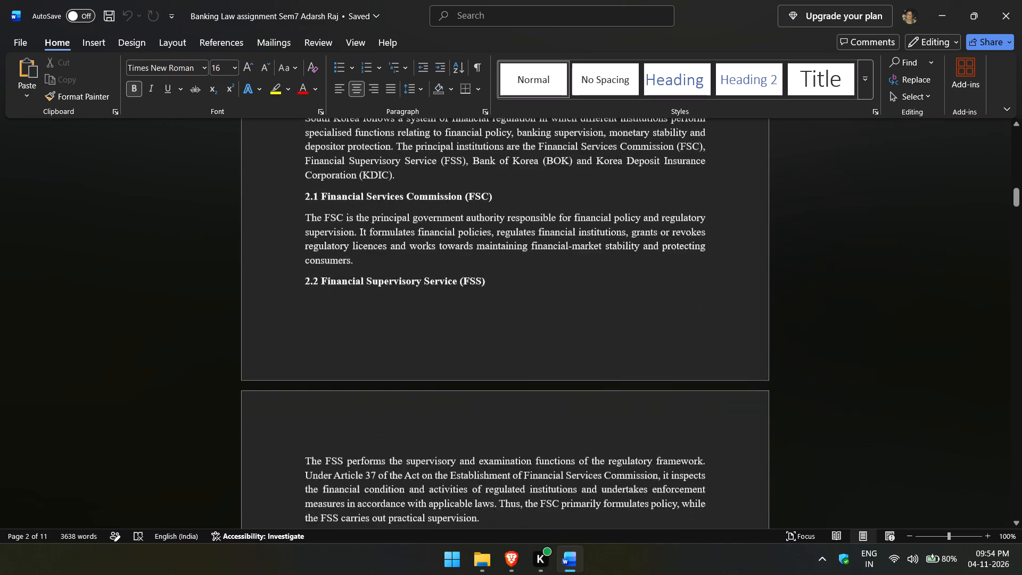
{"action": "scroll", "coordinate": [496, 453], "scroll_direction": "up", "scroll_amount": 1}
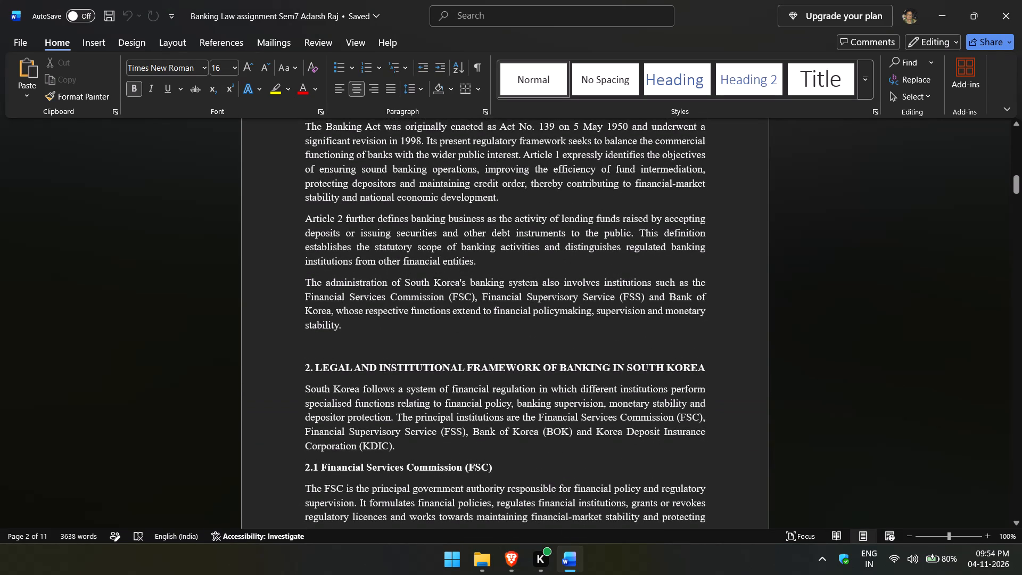
{"action": "scroll", "coordinate": [496, 453], "scroll_direction": "down", "scroll_amount": 2}
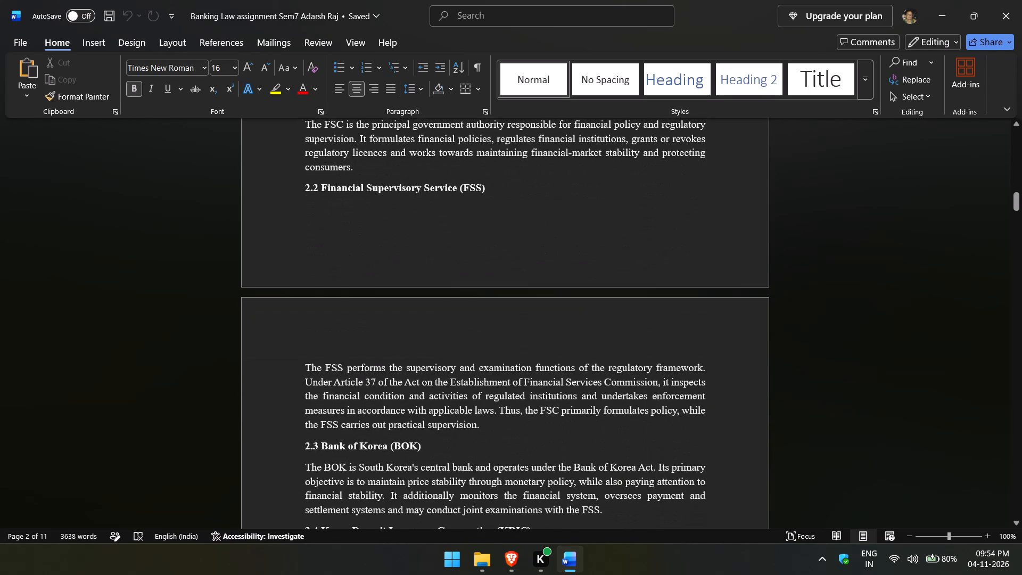
{"action": "scroll", "coordinate": [496, 453], "scroll_direction": "down", "scroll_amount": 2}
{"action": "left_click", "coordinate": [1021, 0]}
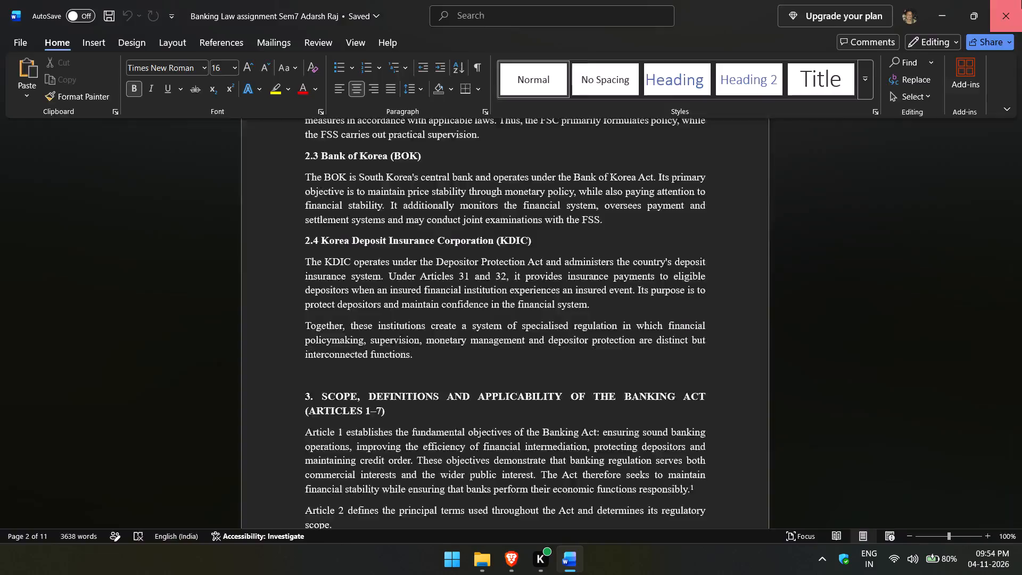